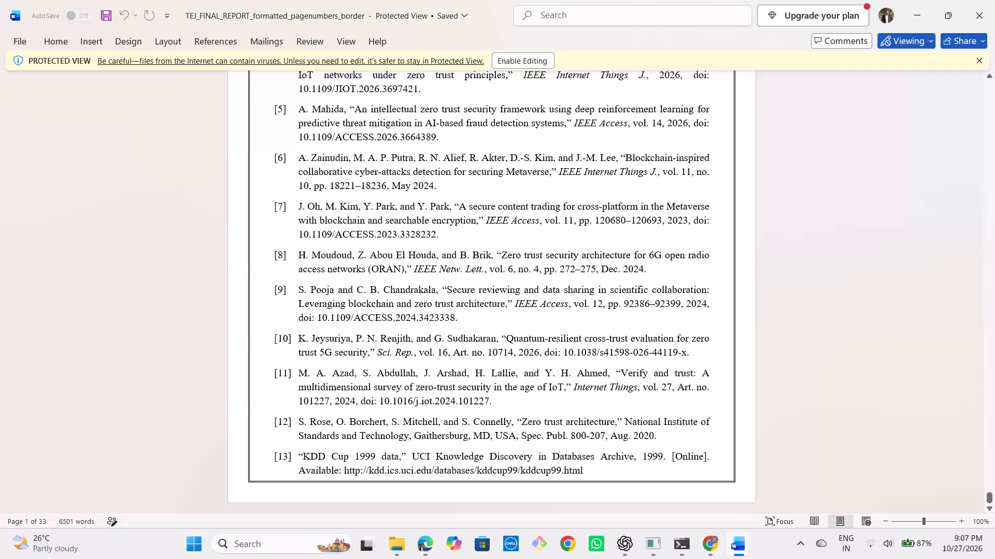
# Enable editing of the seminar report that is open in Protected View.
pyautogui.click(523, 66)
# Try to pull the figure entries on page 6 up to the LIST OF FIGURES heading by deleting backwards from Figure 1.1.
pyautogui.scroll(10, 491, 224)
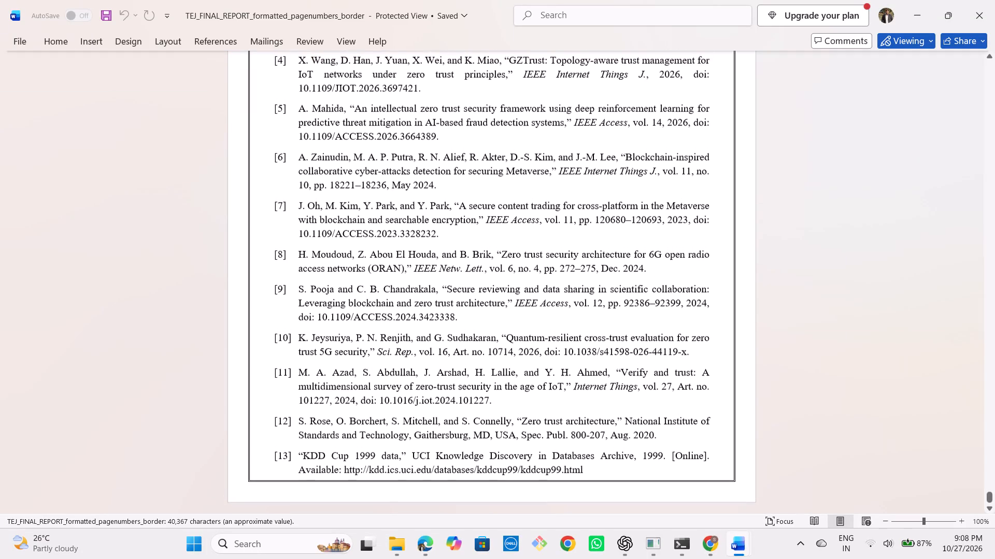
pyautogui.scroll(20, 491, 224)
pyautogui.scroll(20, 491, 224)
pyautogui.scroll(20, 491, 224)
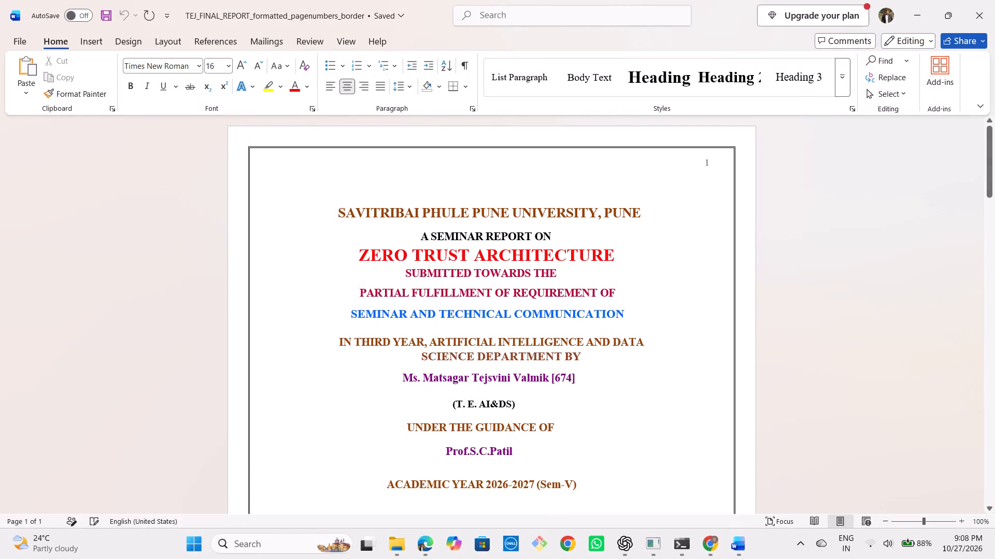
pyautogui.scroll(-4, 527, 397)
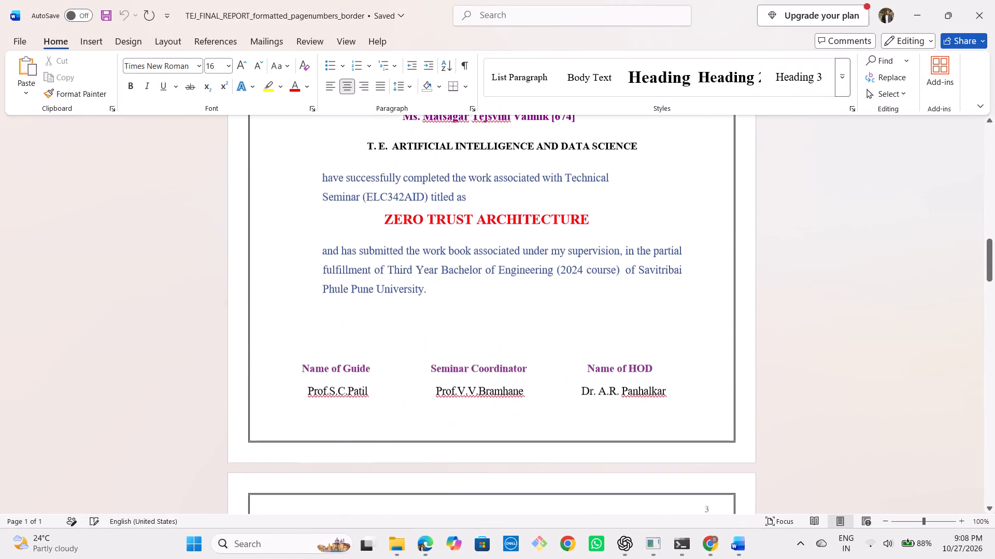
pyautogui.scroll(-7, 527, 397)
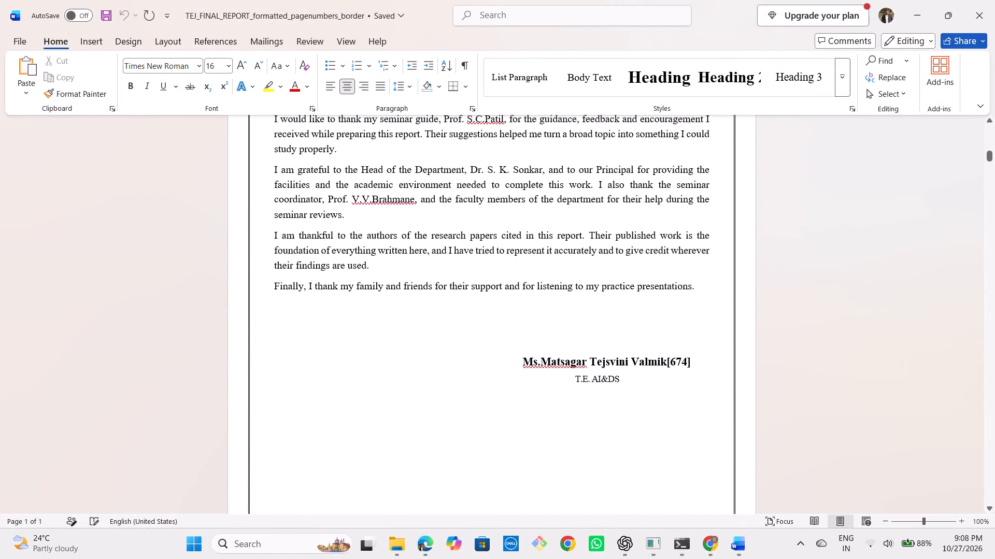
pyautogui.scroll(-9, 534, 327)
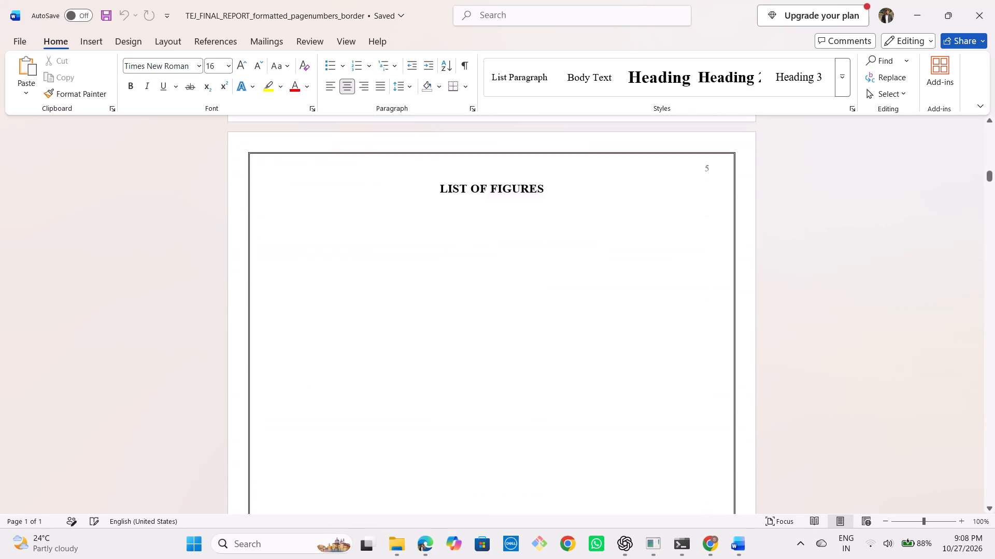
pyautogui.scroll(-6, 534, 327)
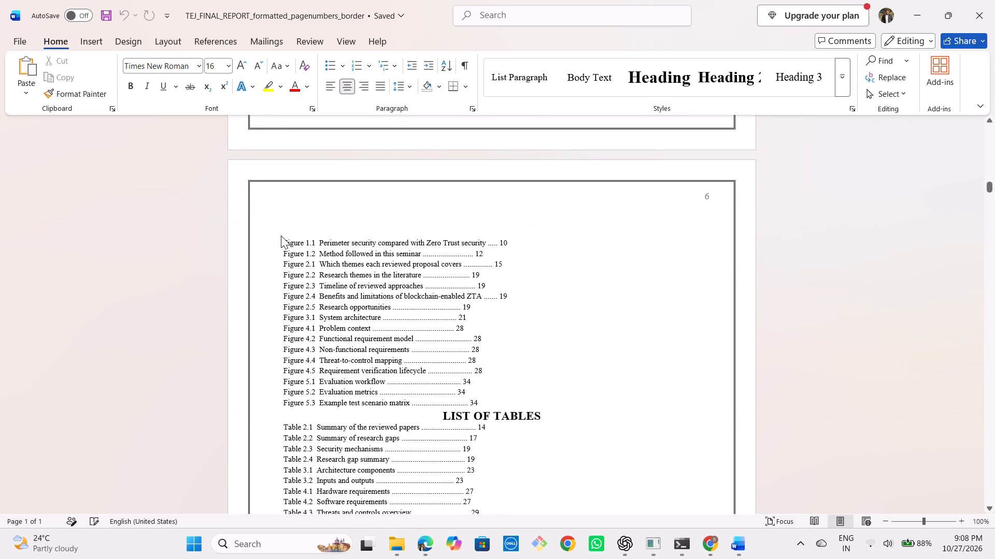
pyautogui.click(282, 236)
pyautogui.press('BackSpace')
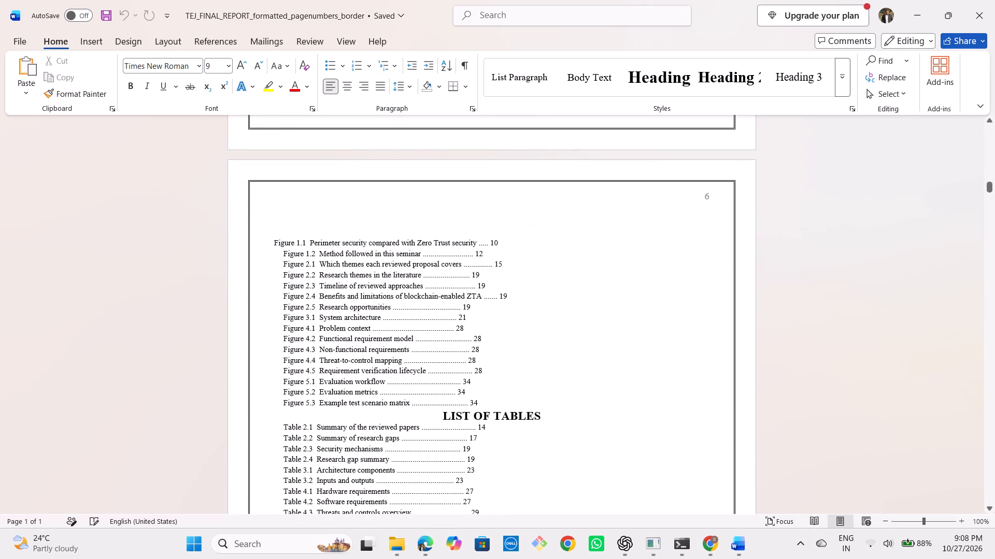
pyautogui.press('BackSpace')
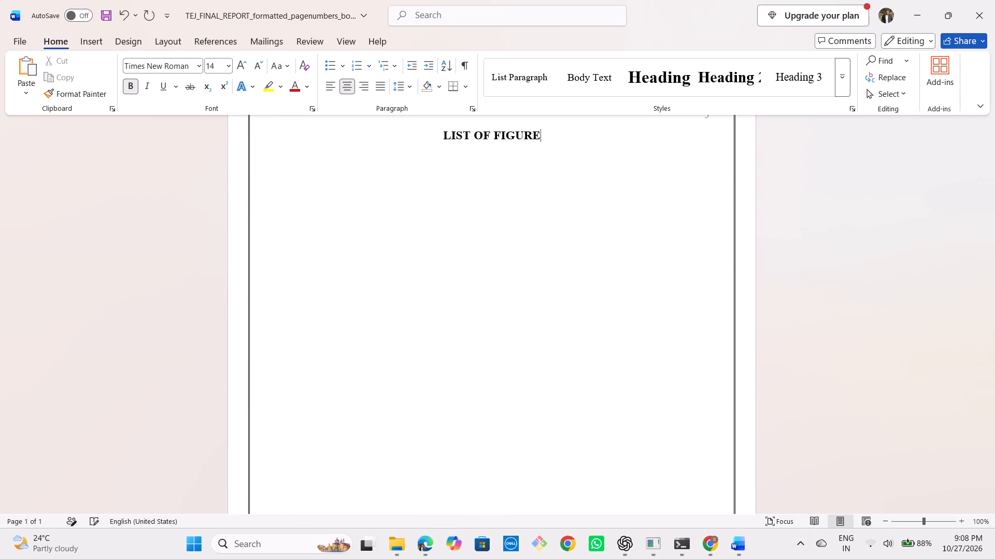
# Indent the Figure 1.1 entry on page 6 with five spaces to line it up with the entries below.
pyautogui.scroll(-3, 420, 362)
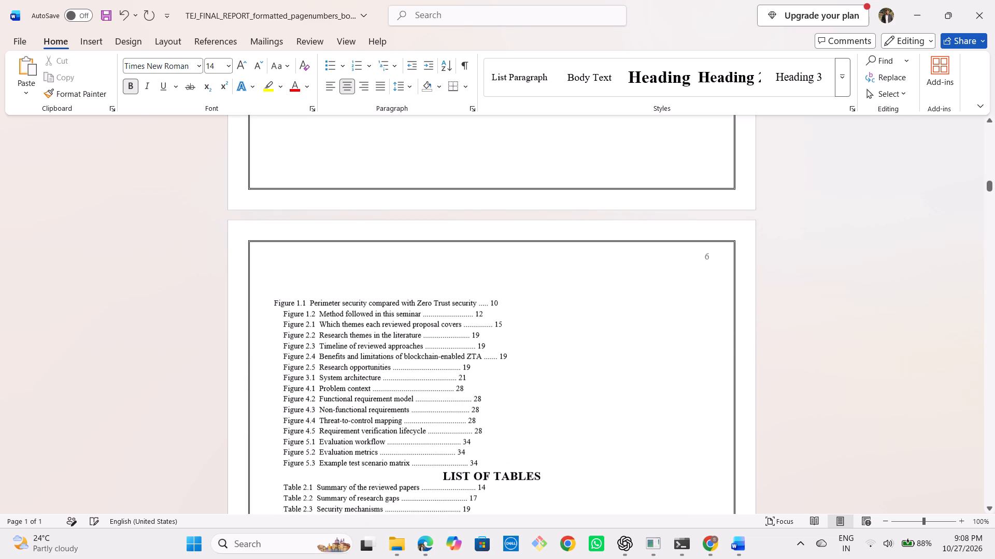
pyautogui.moveTo(271, 299); pyautogui.dragTo(484, 455)
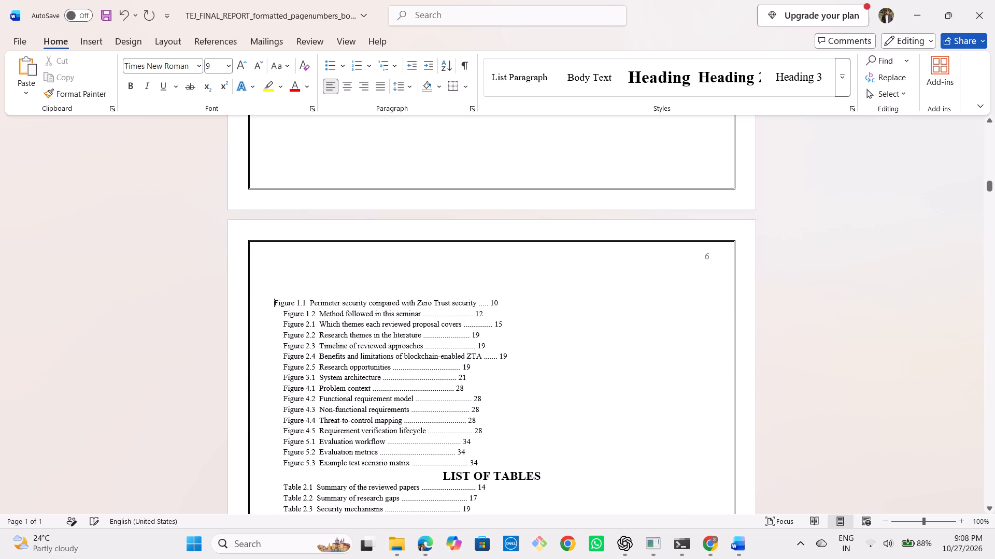
pyautogui.press('space')
pyautogui.press('space')
pyautogui.press('space')
pyautogui.press('space')
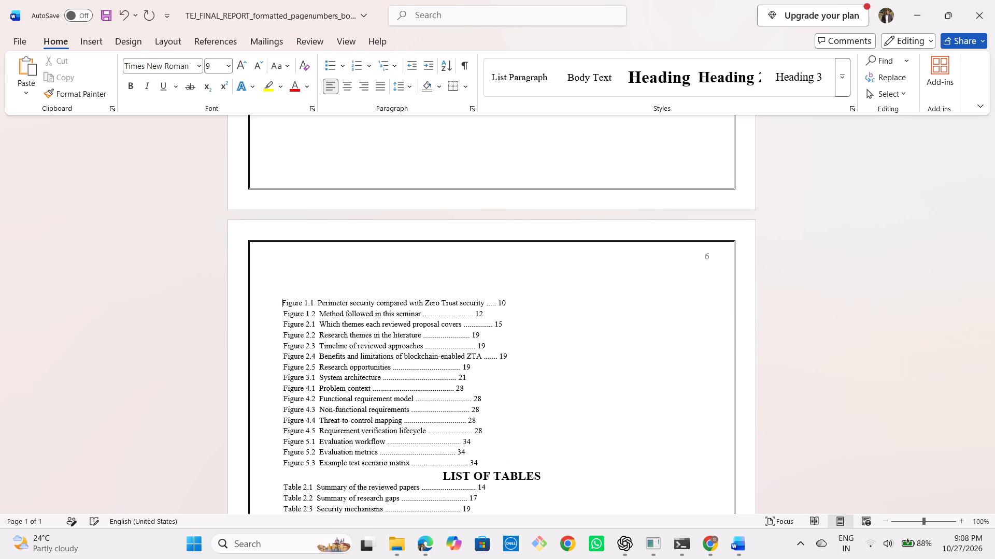
pyautogui.press('space')
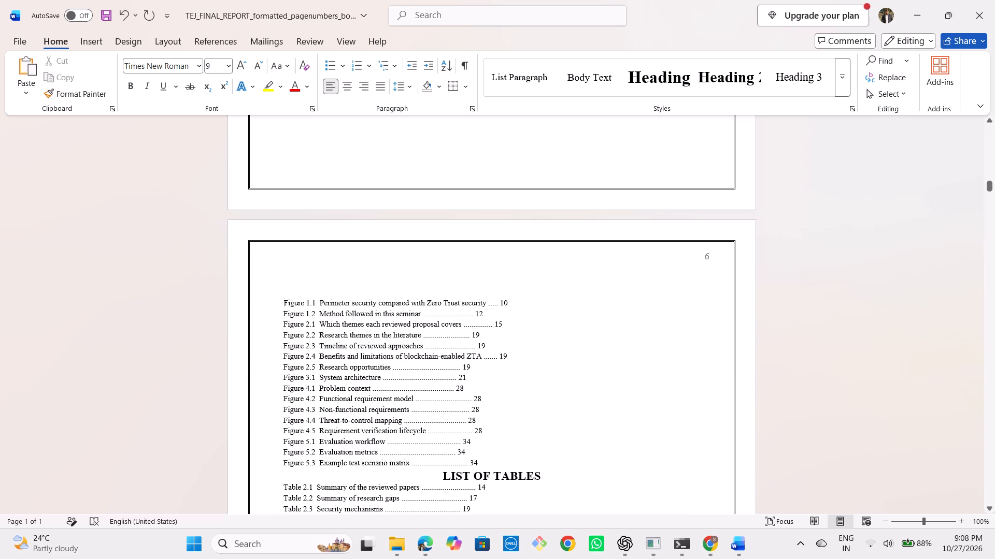
# Copy all the entries from Figure 1.1 to Figure 5.3 on page 6 and delete them from that page.
pyautogui.click(281, 304)
pyautogui.moveTo(281, 304); pyautogui.dragTo(499, 450)
pyautogui.moveTo(499, 450); pyautogui.dragTo(491, 458)
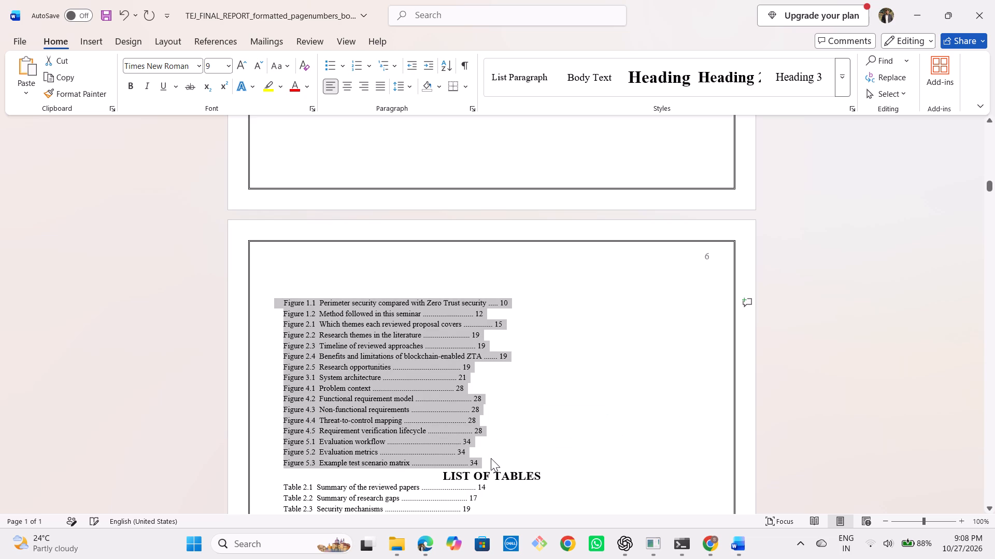
pyautogui.hotkey('ctrl', 'c')
pyautogui.press('BackSpace')
# Correct the heading on page 5 to read LIST OF FIGURES.
pyautogui.scroll(2, 491, 458)
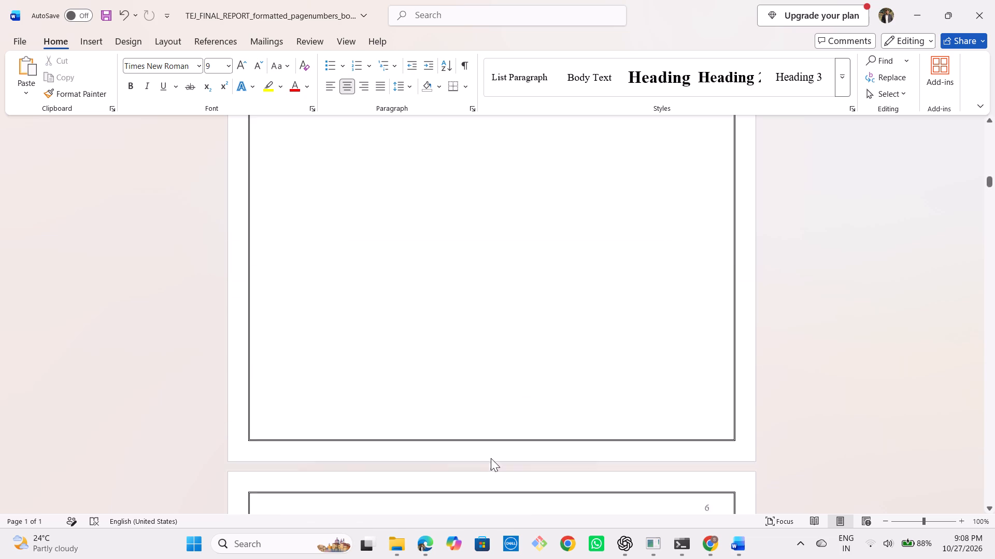
pyautogui.scroll(1, 491, 458)
pyautogui.scroll(1, 508, 332)
pyautogui.click(567, 267)
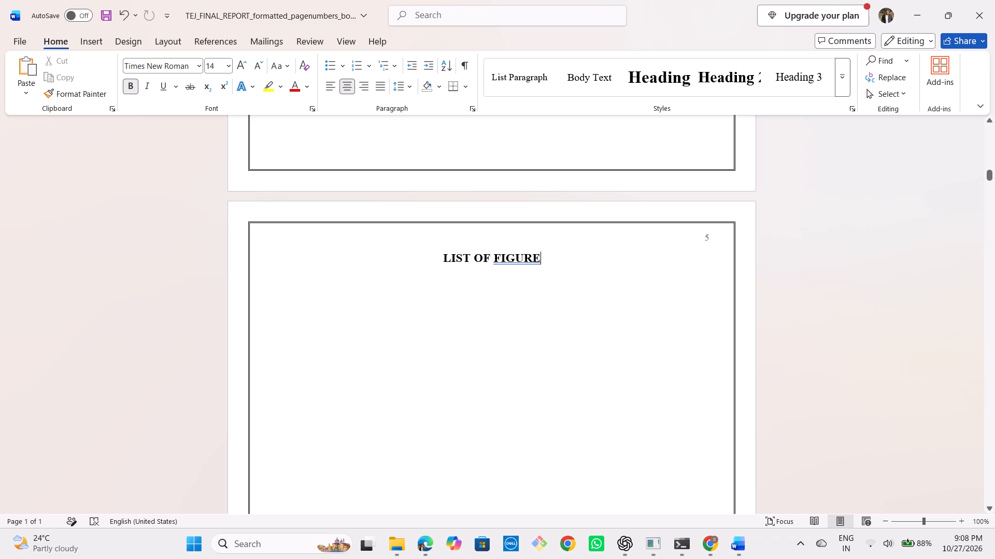
pyautogui.hotkey('shift', 'd')
pyautogui.press('BackSpace')
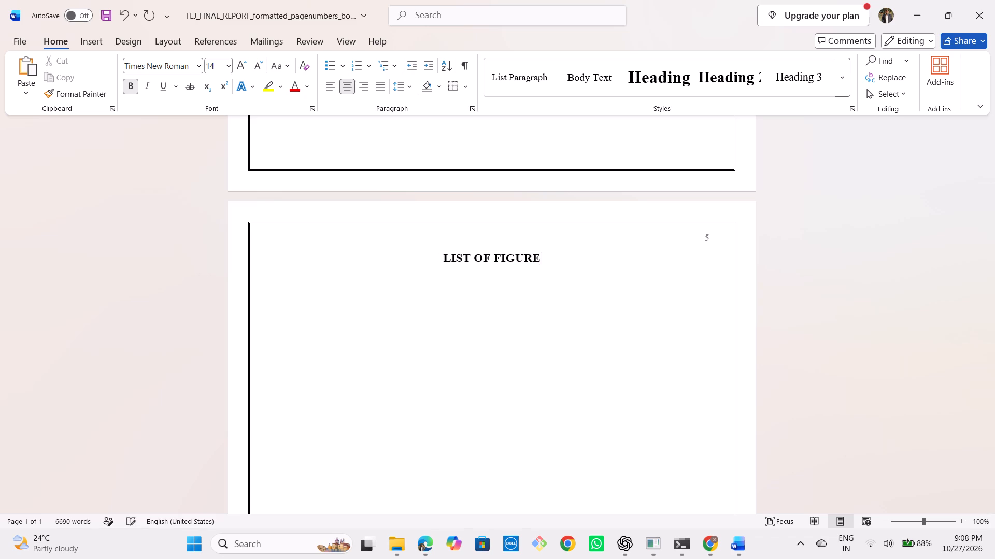
pyautogui.hotkey('shift', 's')
# Paste the copied figure entries below the LIST OF FIGURES heading, leaving a blank line between them.
pyautogui.press('Return')
pyautogui.press('Return')
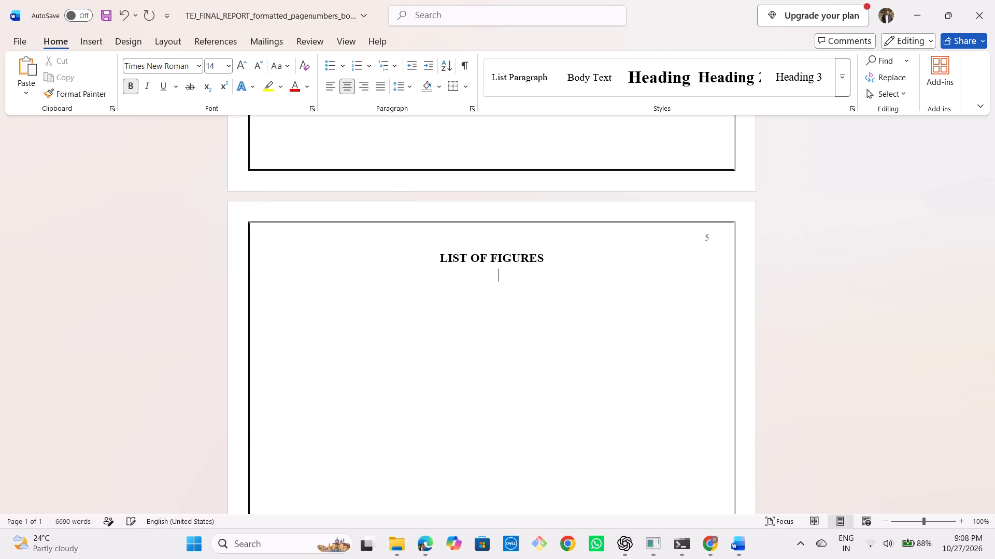
pyautogui.hotkey('ctrl', 'v')
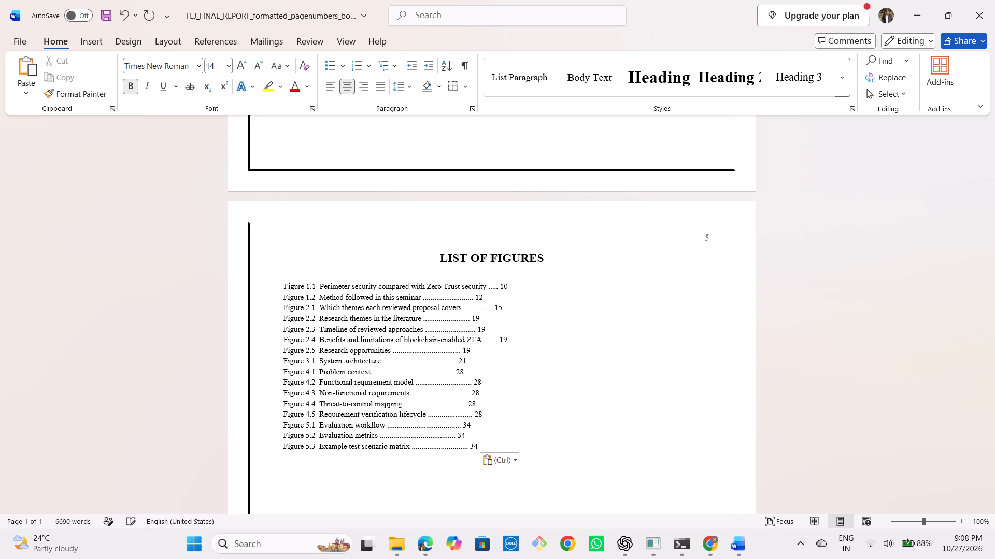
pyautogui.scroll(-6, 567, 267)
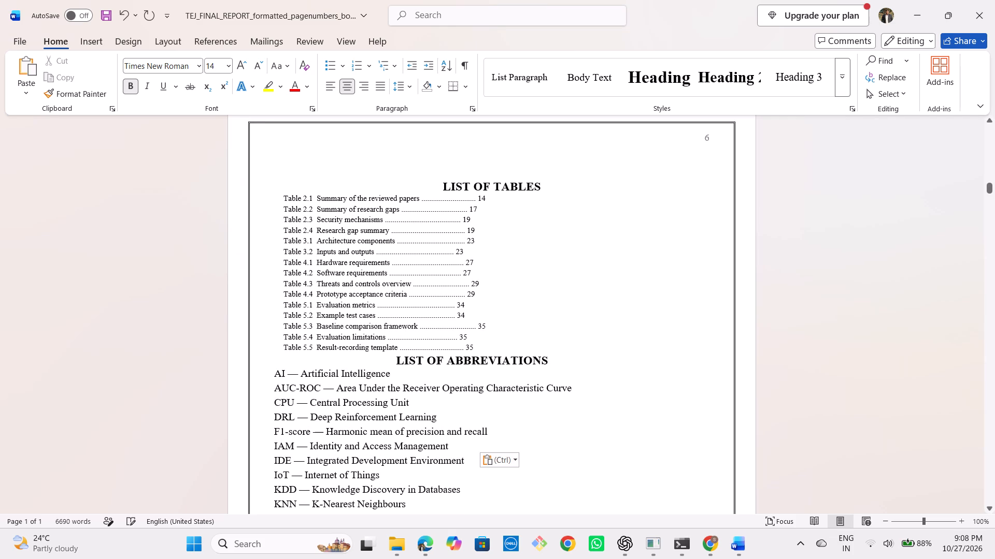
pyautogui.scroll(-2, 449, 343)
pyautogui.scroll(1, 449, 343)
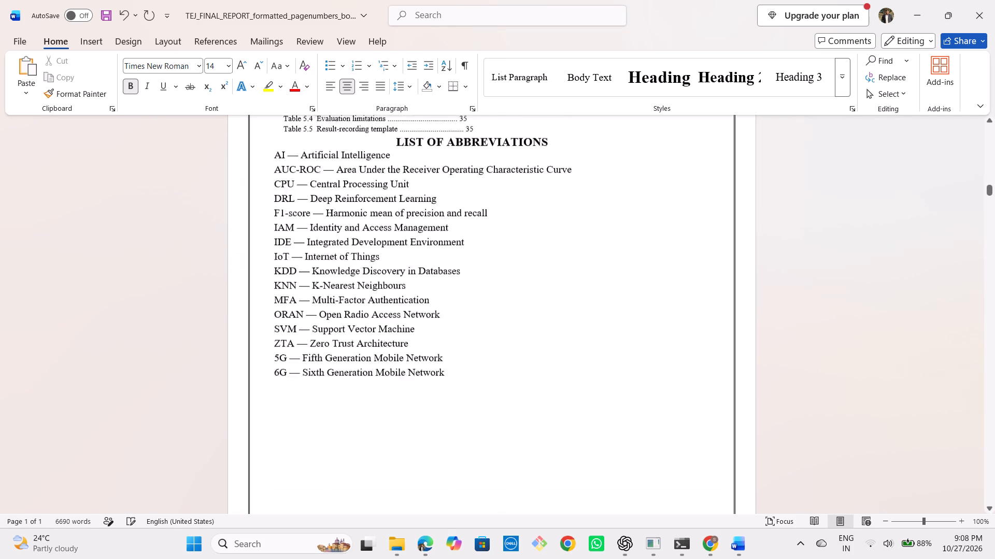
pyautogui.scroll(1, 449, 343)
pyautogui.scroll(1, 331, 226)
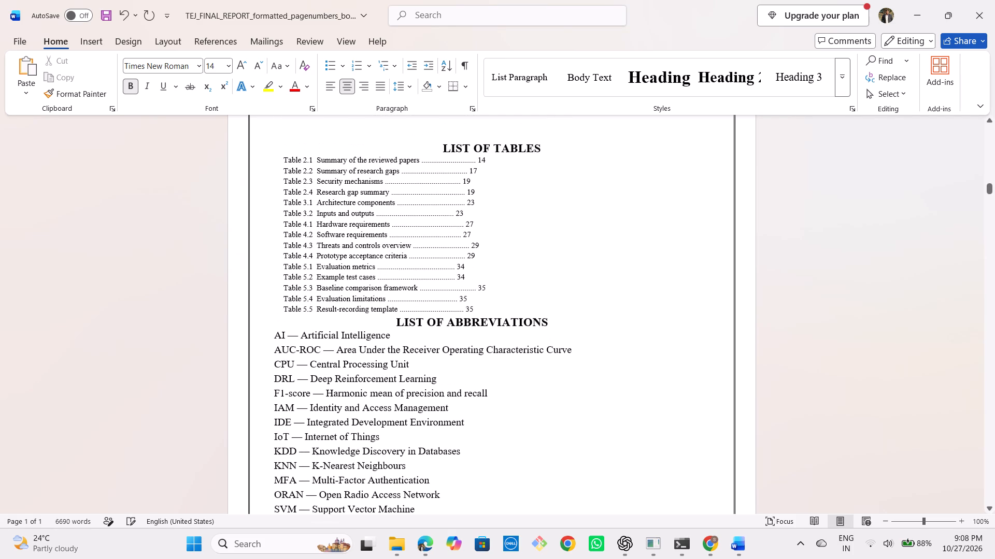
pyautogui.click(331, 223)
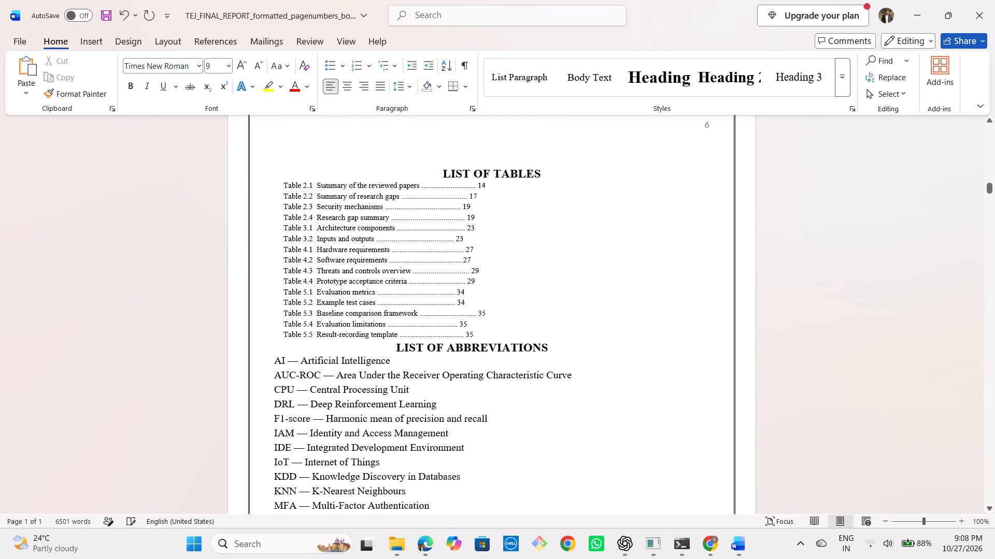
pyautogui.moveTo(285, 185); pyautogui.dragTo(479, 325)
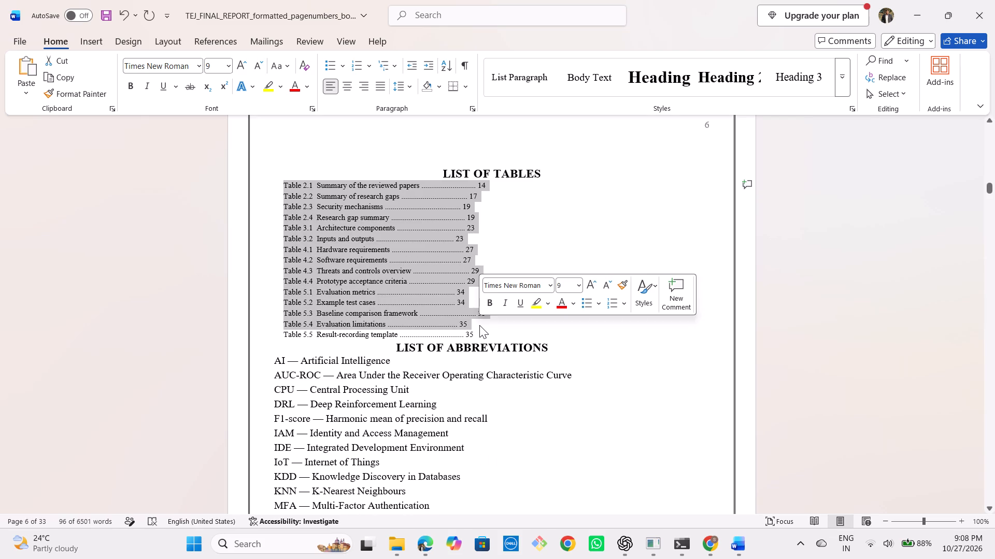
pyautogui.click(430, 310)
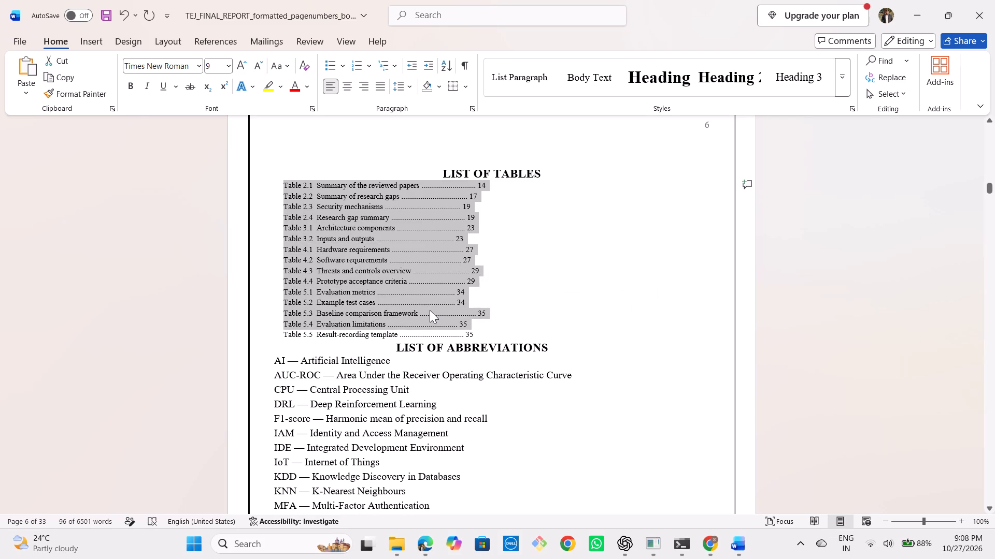
# Set the font size of all entries from Figure 1.1 to Figure 5.3 in the list of figures to 12.
pyautogui.scroll(4, 430, 310)
pyautogui.scroll(-1, 430, 310)
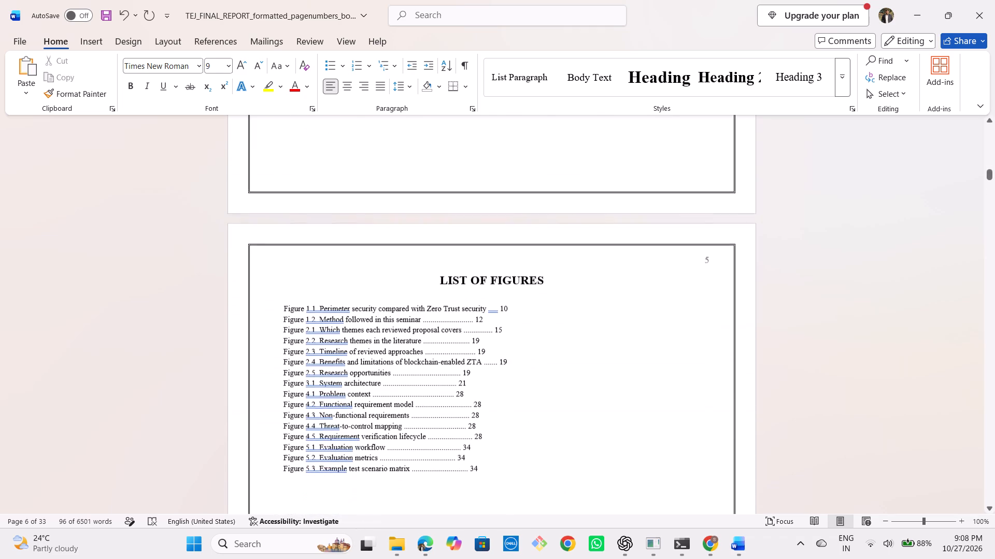
pyautogui.moveTo(280, 304); pyautogui.dragTo(423, 401)
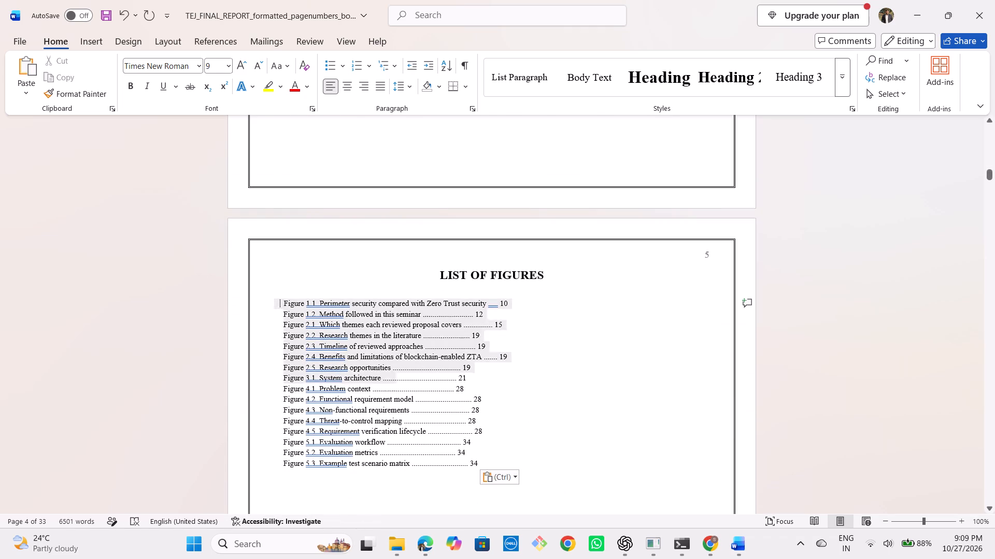
pyautogui.moveTo(423, 401); pyautogui.dragTo(510, 478)
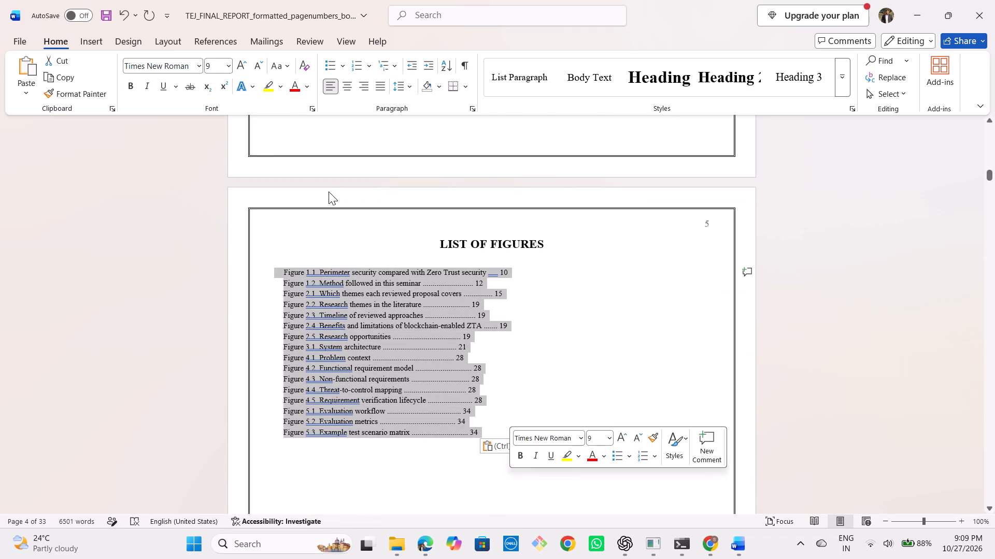
pyautogui.click(225, 66)
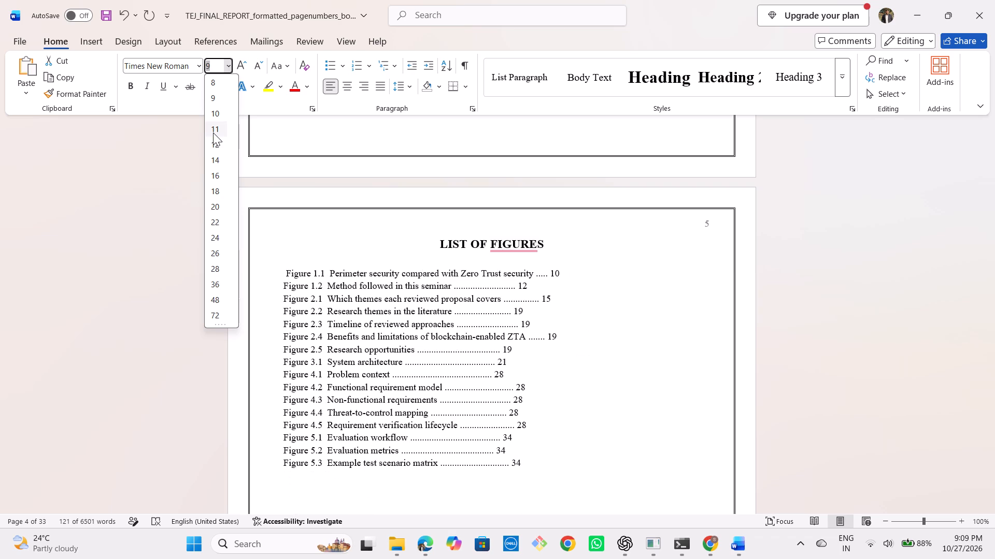
pyautogui.click(214, 143)
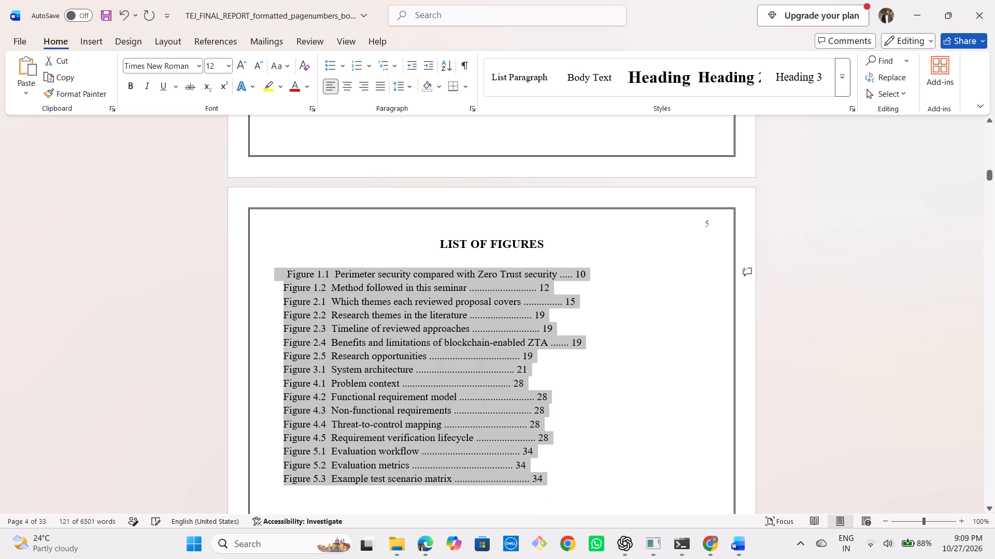
# Remove one leading space before the Figure 1.1 entry to align it with the other figure entries.
pyautogui.click(307, 281)
pyautogui.click(288, 271)
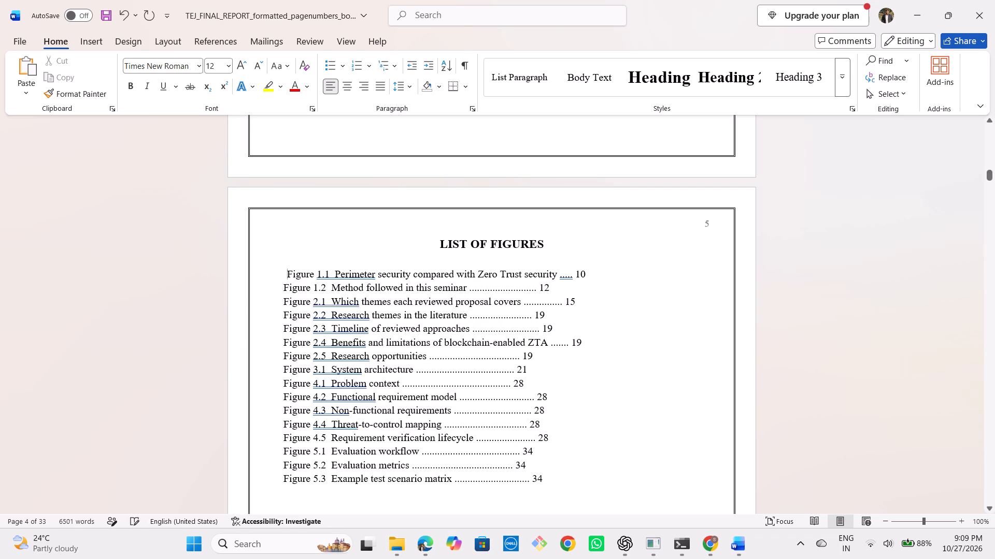
pyautogui.press('BackSpace')
# Set the font size of all entries from Table 2.1 to Table 5.5 in the list of tables to 12.
pyautogui.scroll(-4, 288, 271)
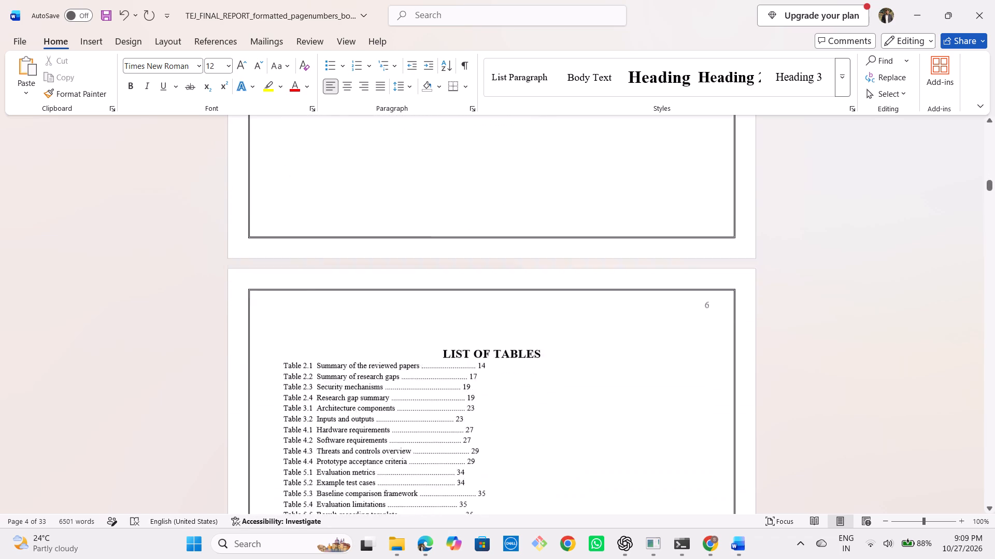
pyautogui.scroll(-2, 288, 271)
pyautogui.moveTo(282, 203); pyautogui.dragTo(339, 259)
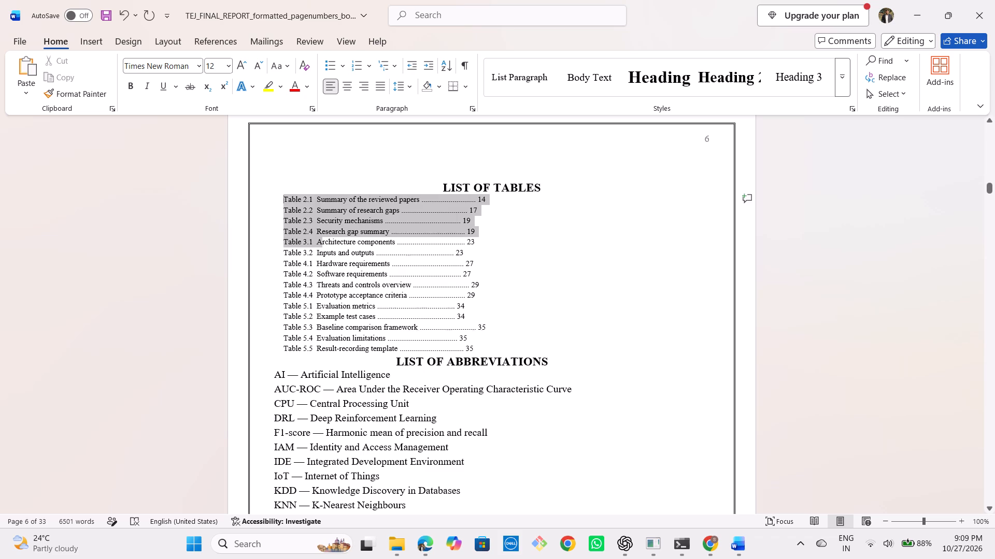
pyautogui.moveTo(339, 259); pyautogui.dragTo(478, 345)
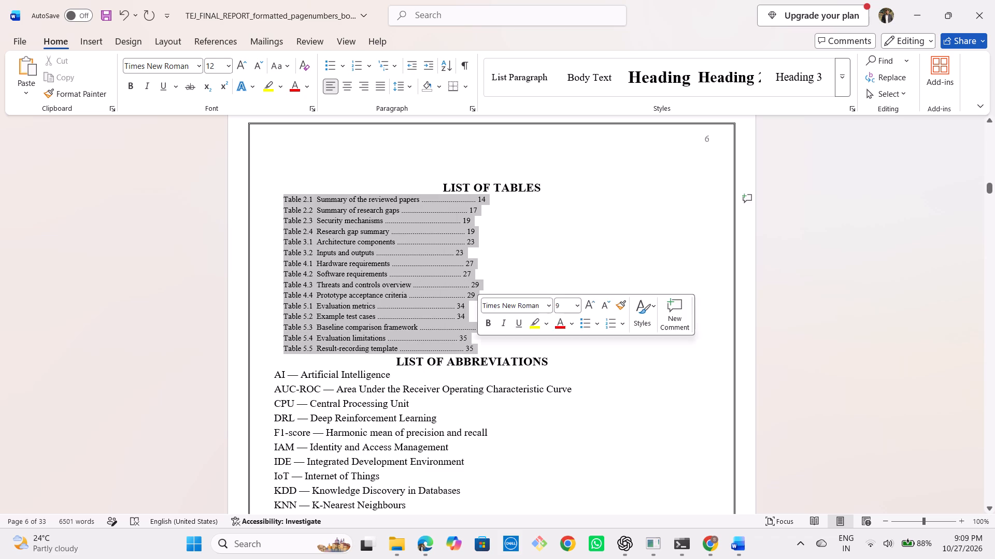
pyautogui.click(230, 63)
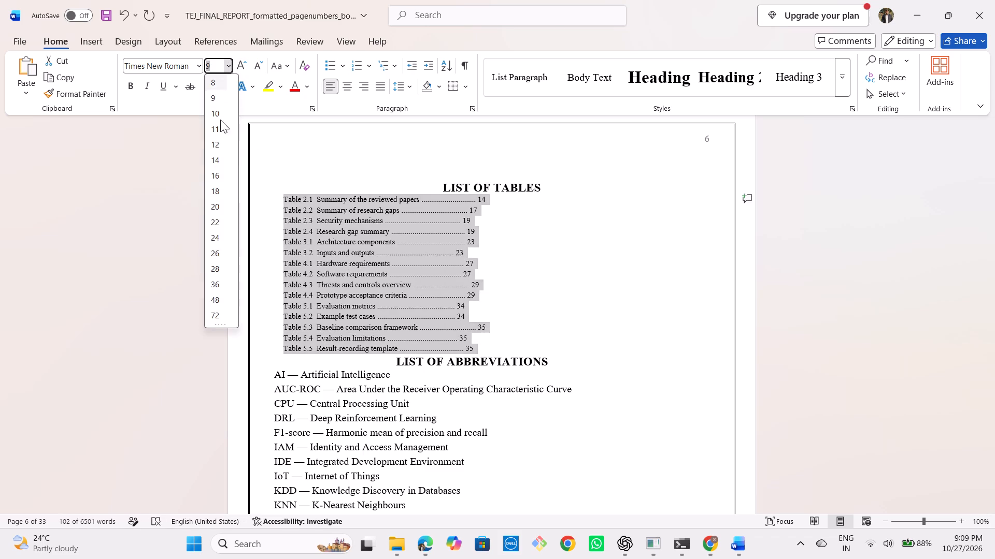
pyautogui.click(216, 146)
# Insert a blank line after the Table 5.5 entry to separate the list from the LIST OF ABBREVIATIONS heading.
pyautogui.scroll(-1, 407, 438)
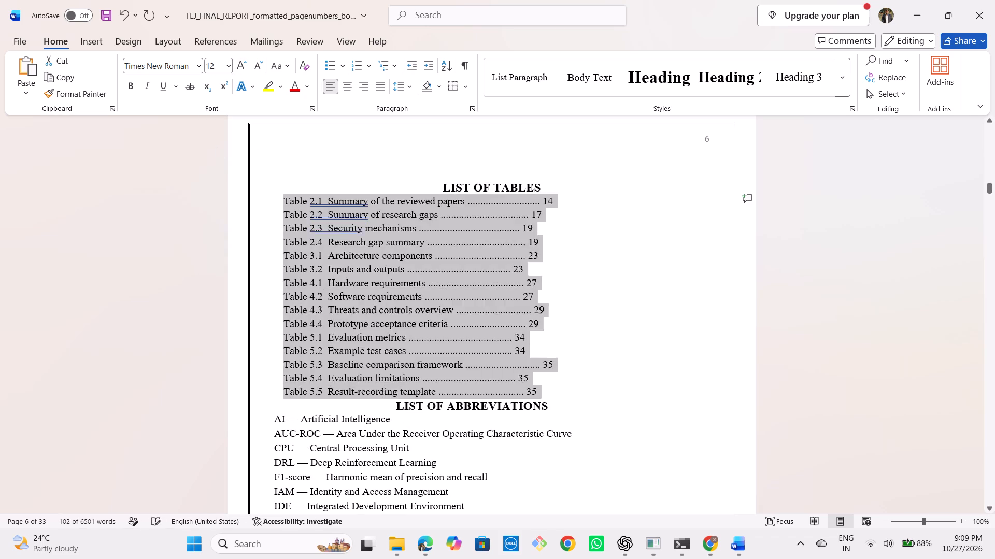
pyautogui.scroll(-1, 407, 438)
pyautogui.click(387, 371)
pyautogui.scroll(-1, 346, 341)
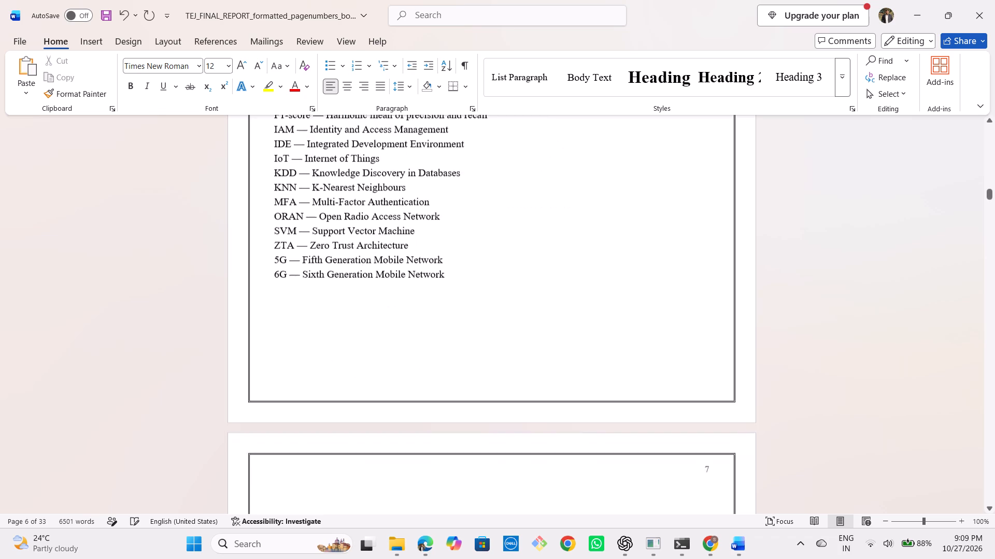
pyautogui.scroll(-1, 346, 341)
pyautogui.scroll(2, 346, 341)
pyautogui.rightClick(346, 341)
pyautogui.click(553, 368)
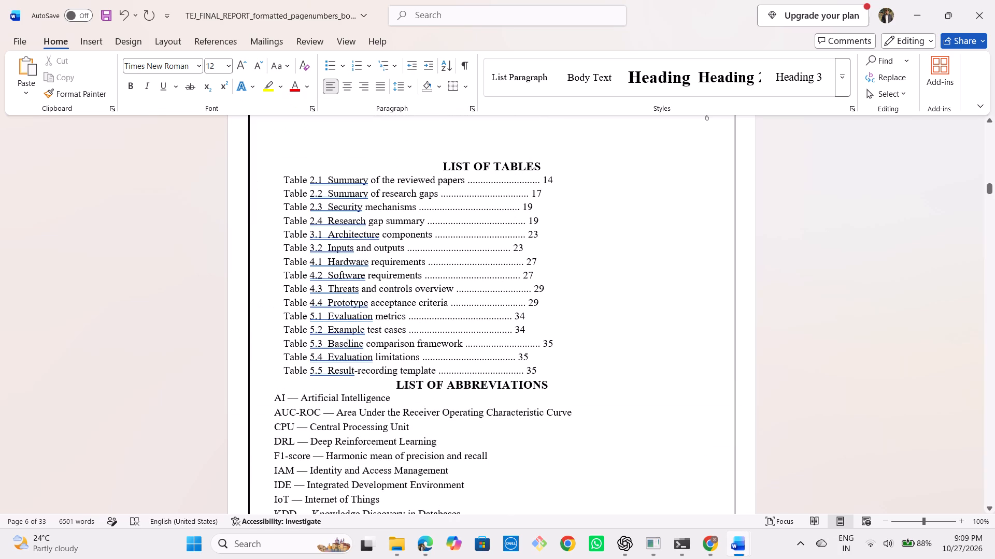
pyautogui.click(553, 368)
pyautogui.press('Return')
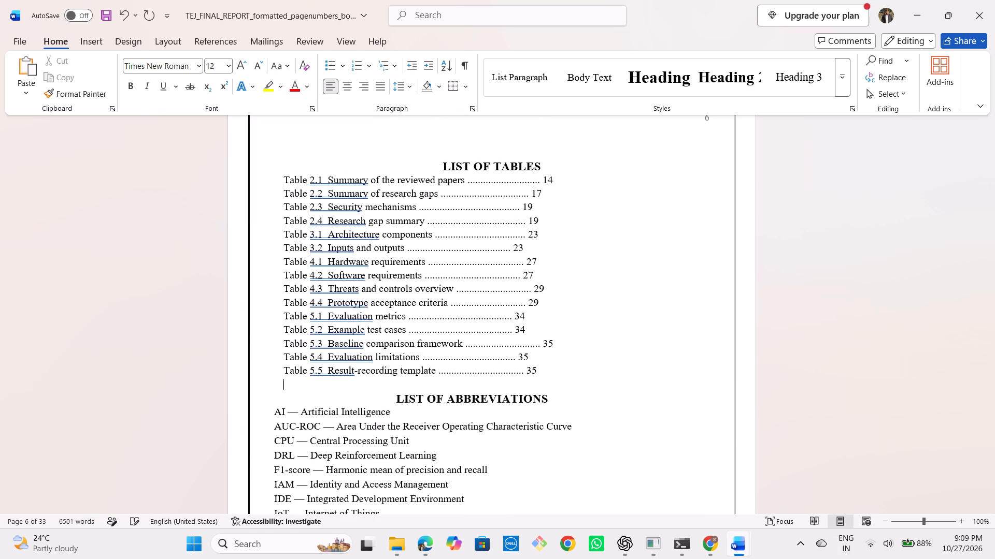
# Review the report pages from Chapter 1 through the literature review sections on page 13 for layout problems.
pyautogui.scroll(-4, 553, 368)
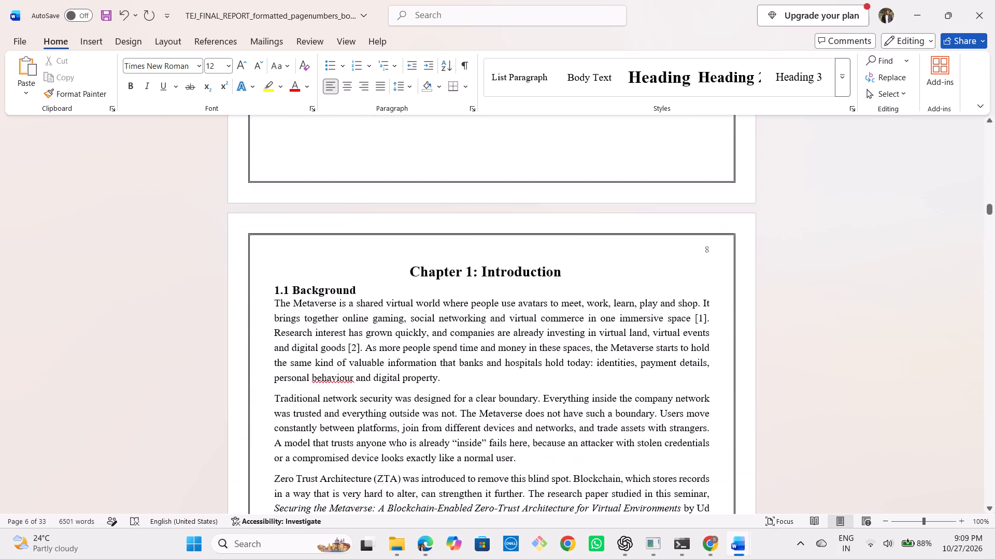
pyautogui.scroll(-4, 553, 368)
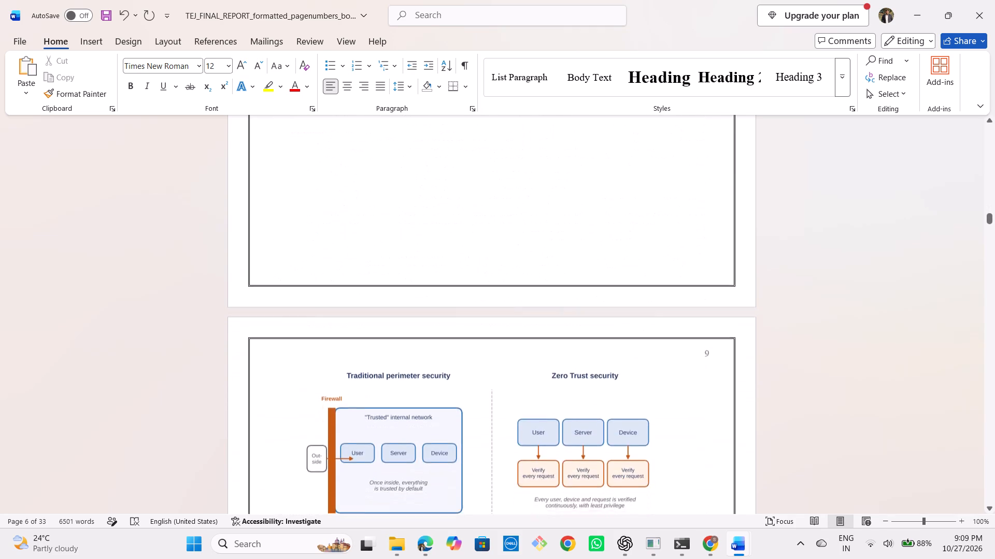
pyautogui.scroll(-2, 553, 368)
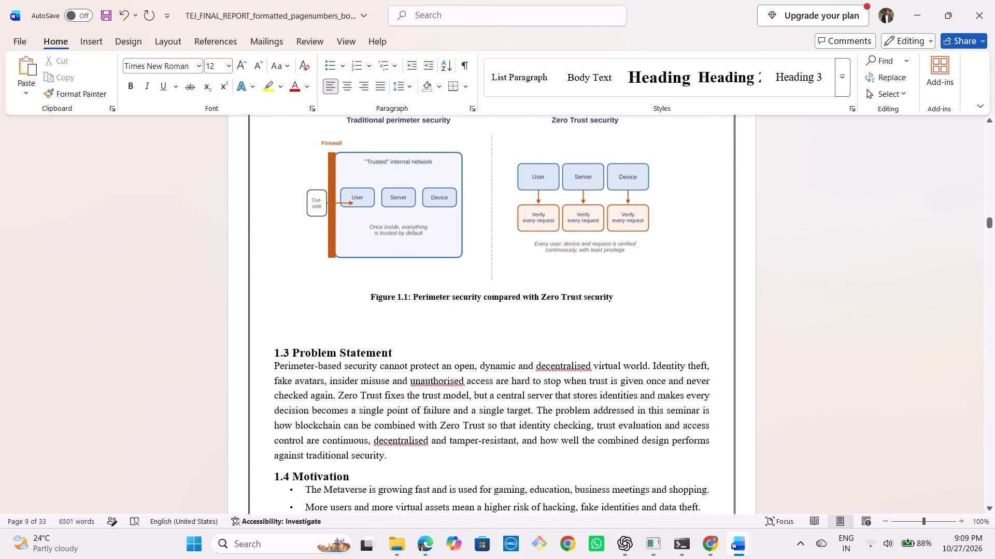
pyautogui.scroll(-2, 550, 294)
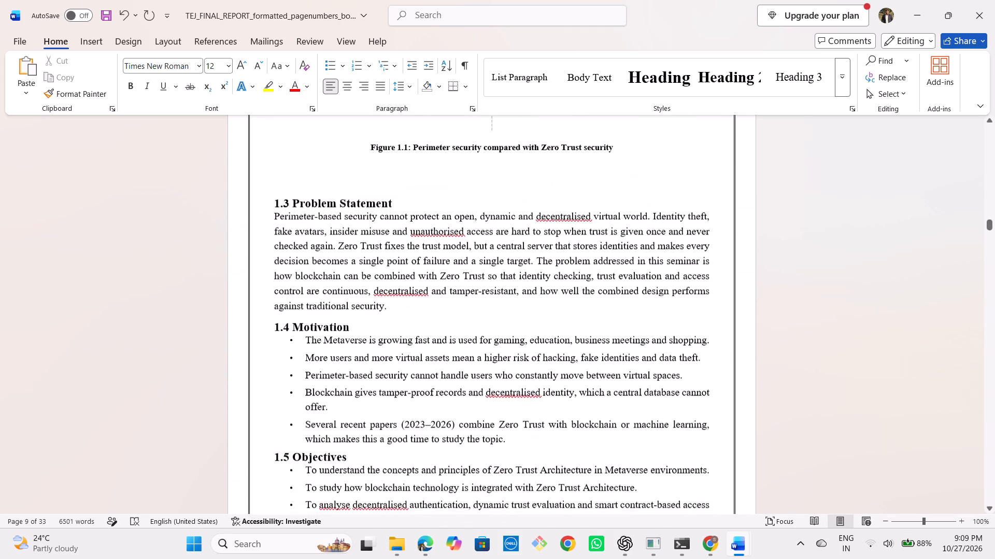
pyautogui.scroll(-3, 550, 294)
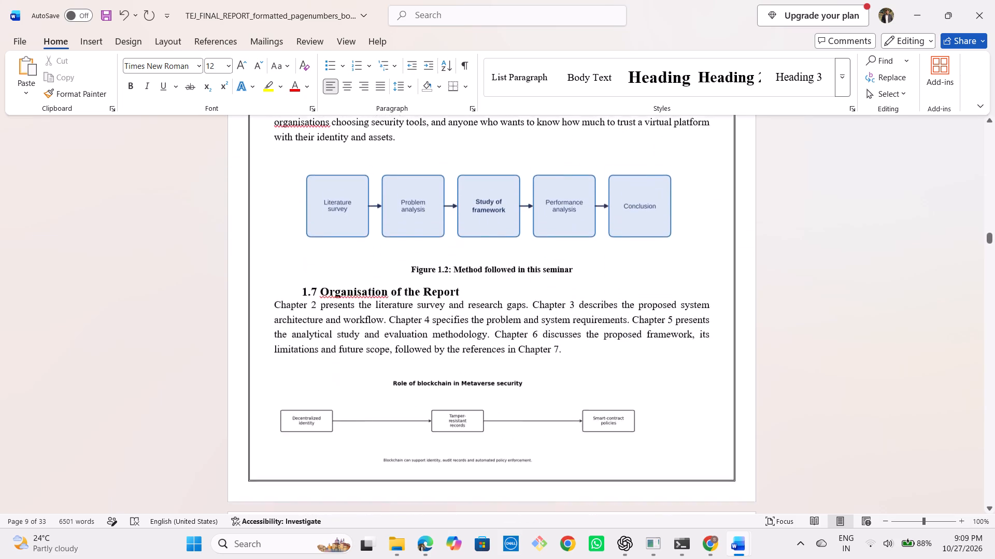
pyautogui.scroll(-4, 550, 294)
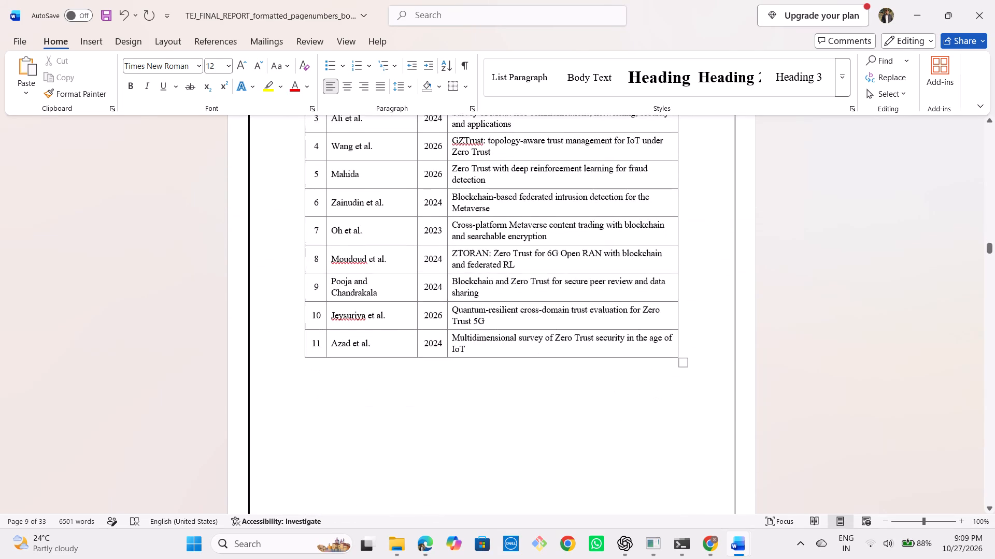
pyautogui.scroll(-5, 550, 294)
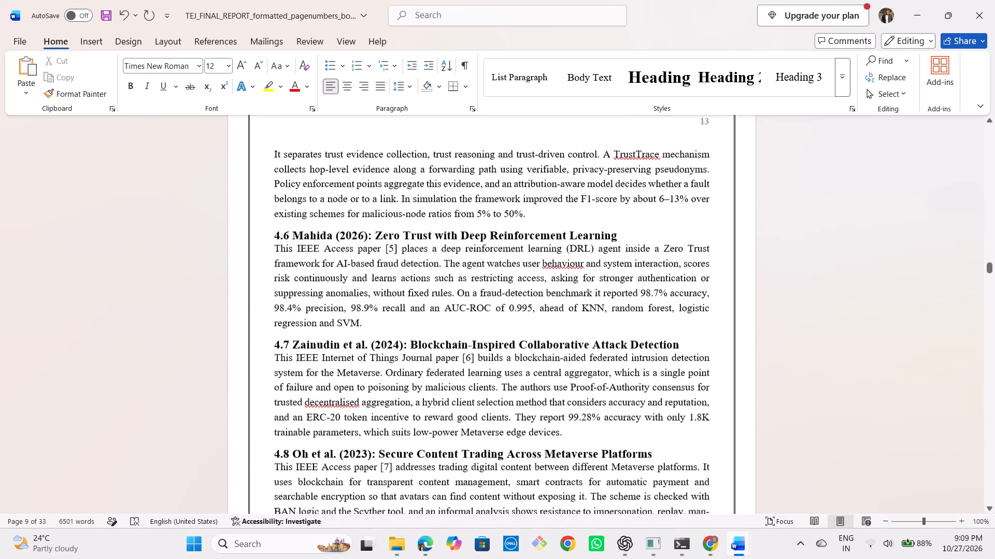
pyautogui.scroll(1, 550, 294)
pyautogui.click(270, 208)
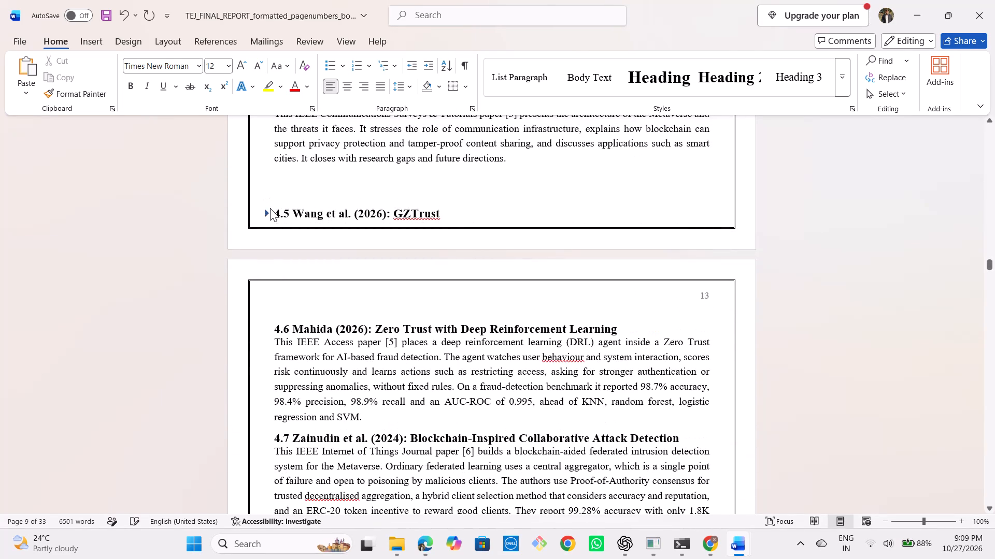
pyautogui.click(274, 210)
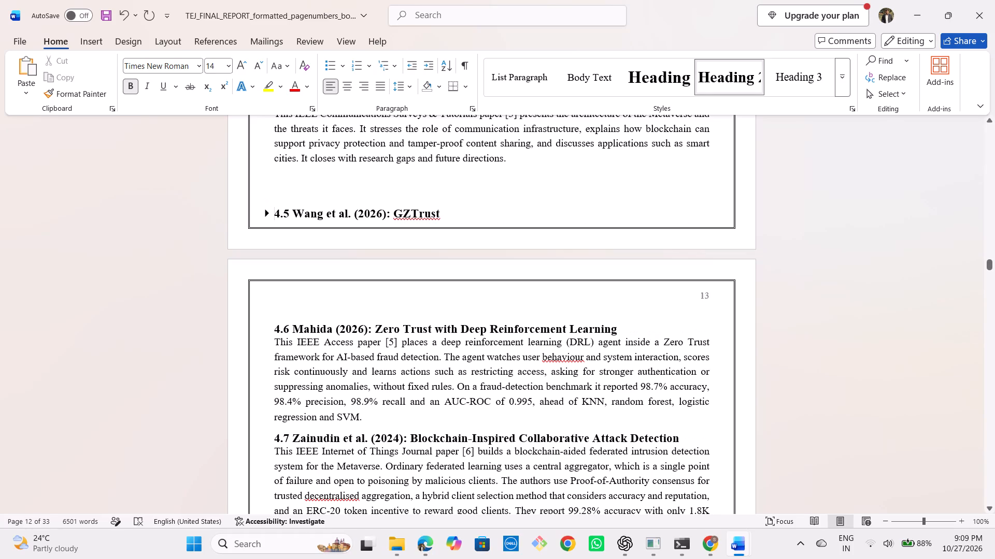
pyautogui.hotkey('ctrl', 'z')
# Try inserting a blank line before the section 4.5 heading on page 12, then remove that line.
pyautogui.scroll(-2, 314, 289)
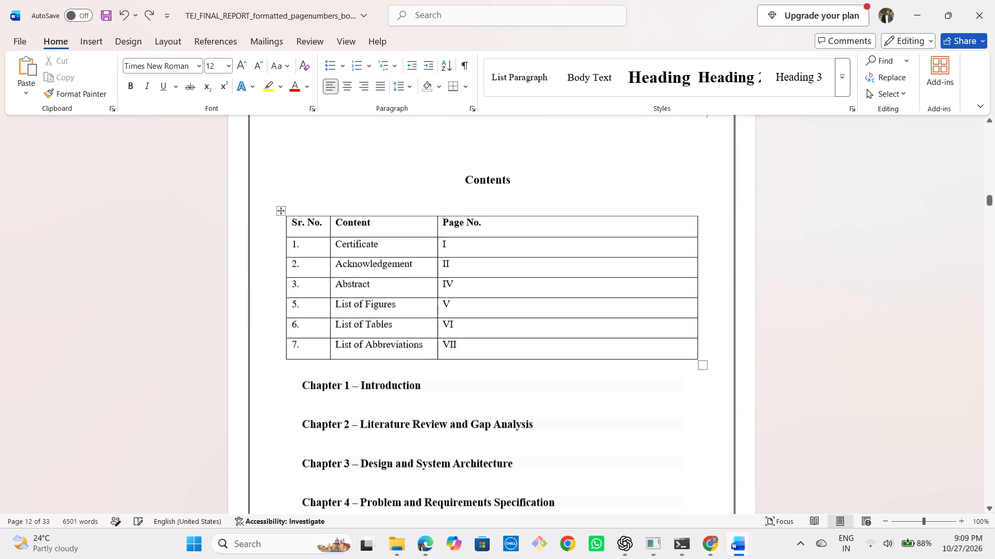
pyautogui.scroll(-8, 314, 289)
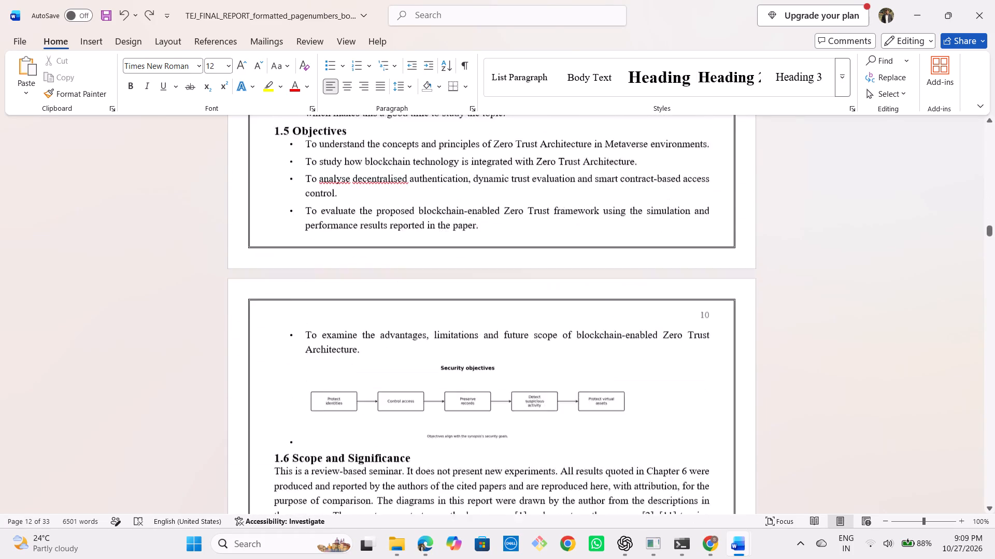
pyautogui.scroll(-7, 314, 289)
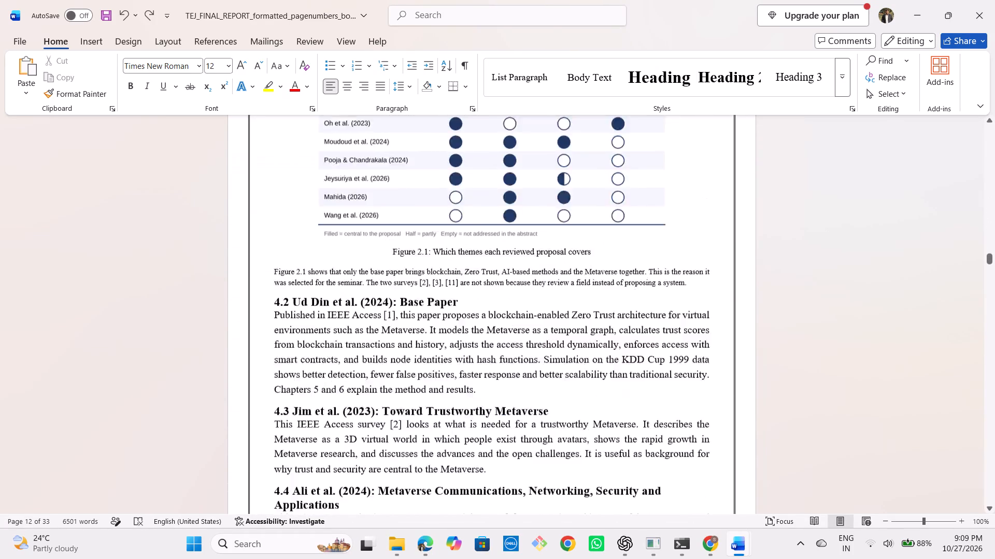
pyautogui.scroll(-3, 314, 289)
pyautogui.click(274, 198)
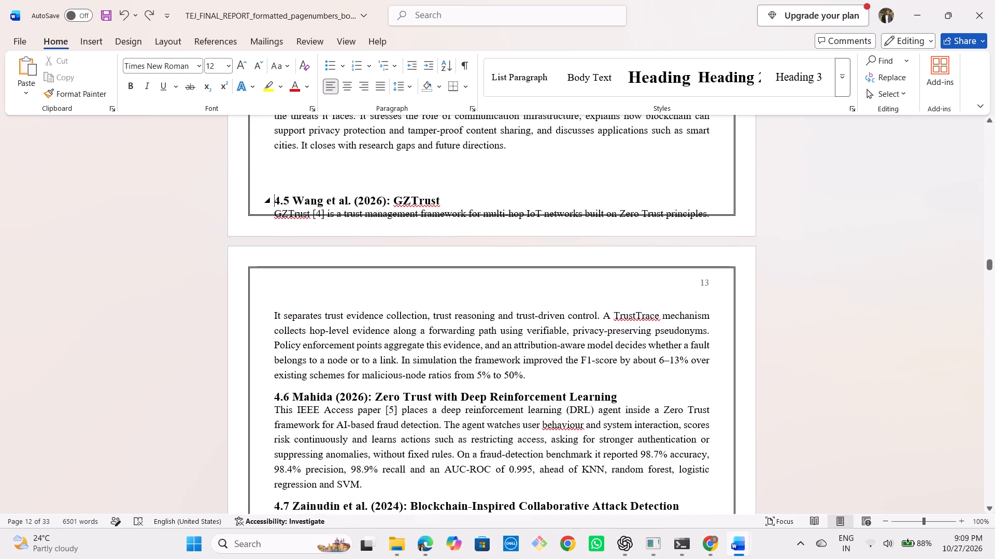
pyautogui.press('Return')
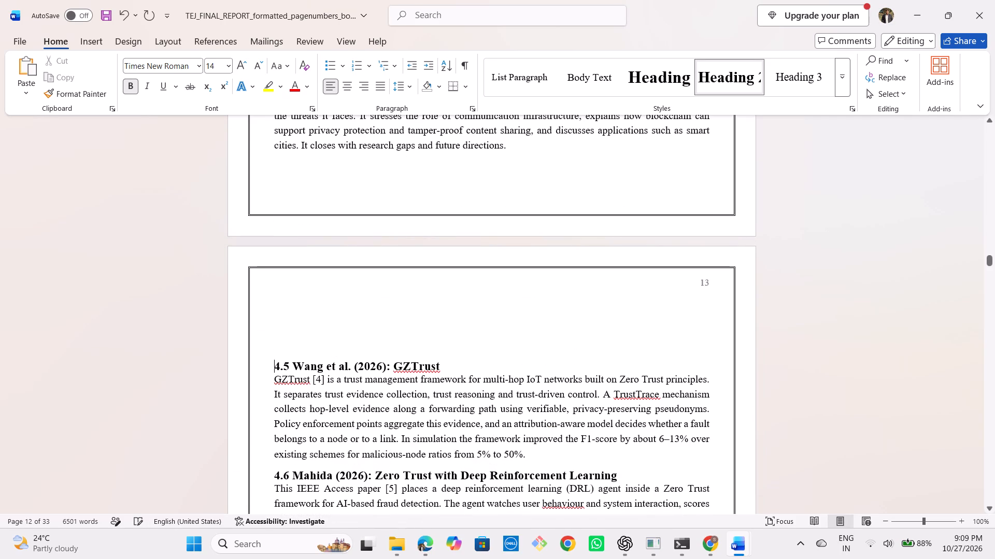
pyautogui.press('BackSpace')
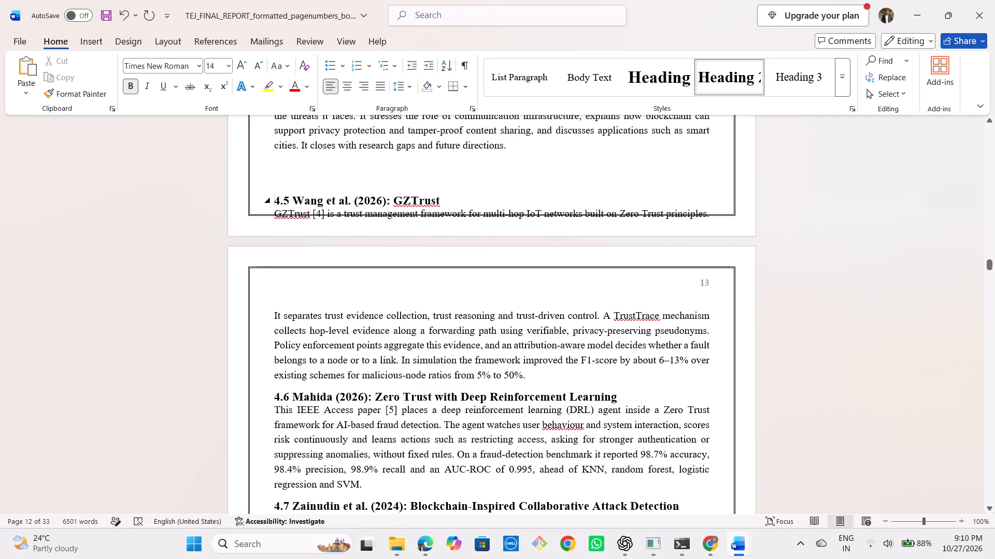
# Insert a line break before the section 4.5 body paragraph so that the whole paragraph starts on page 13.
pyautogui.click(276, 216)
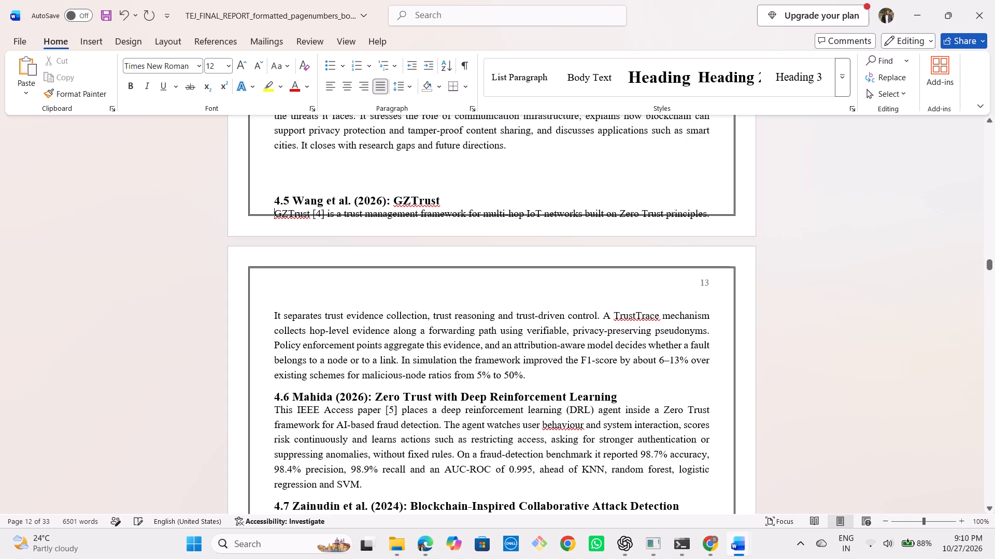
pyautogui.press('Return')
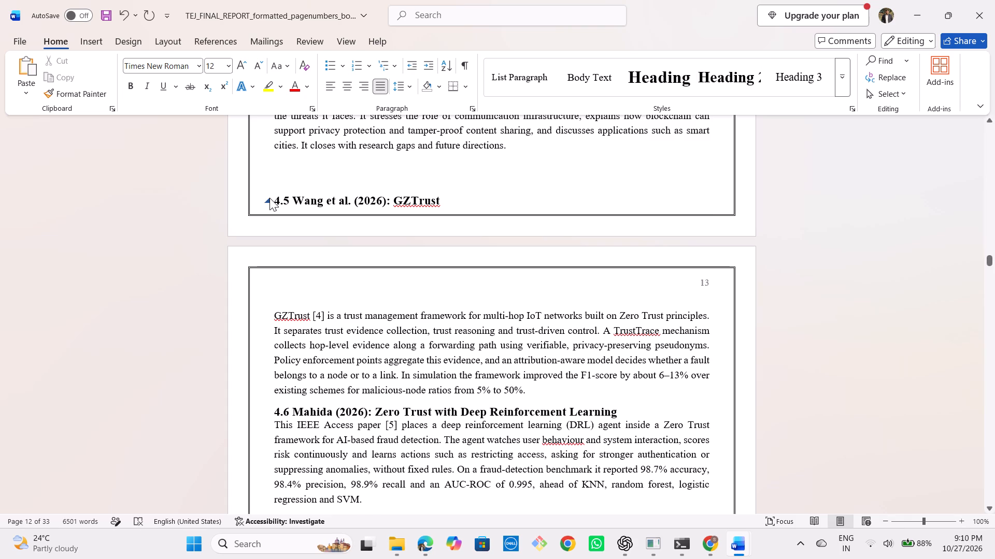
pyautogui.click(269, 198)
pyautogui.hotkey('ctrl', 'z')
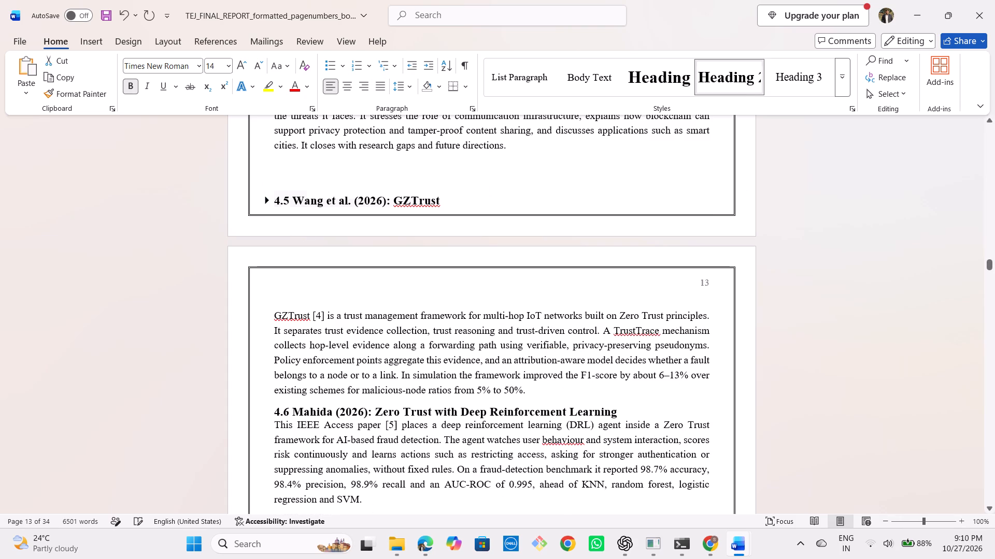
# Move the section 4.5 GZTrust heading from page 12 to directly above its paragraph on page 13, leaving blank space in its place.
pyautogui.tripleClick(303, 204)
pyautogui.click(303, 204)
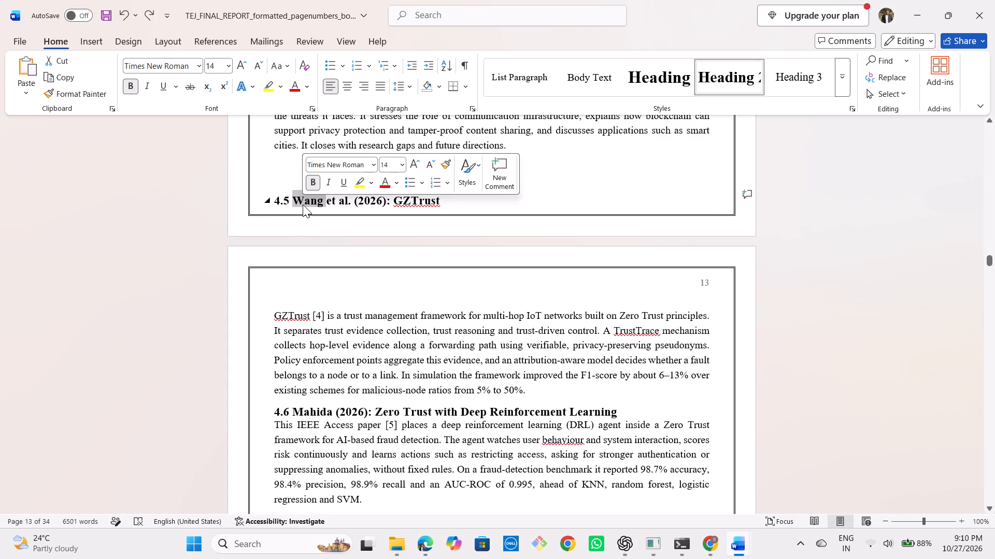
pyautogui.tripleClick(303, 204)
pyautogui.hotkey('ctrl', 'c')
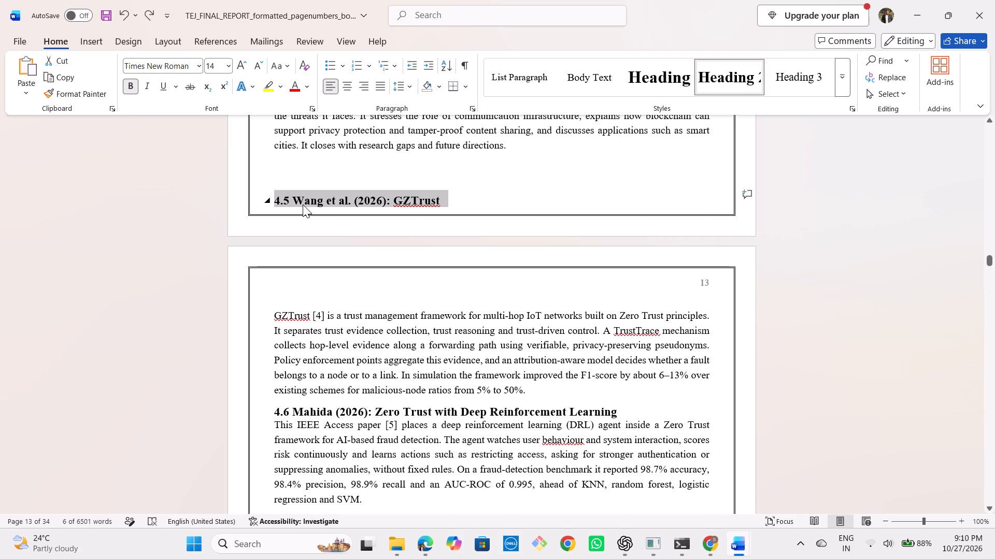
pyautogui.press('BackSpace')
pyautogui.press('Return')
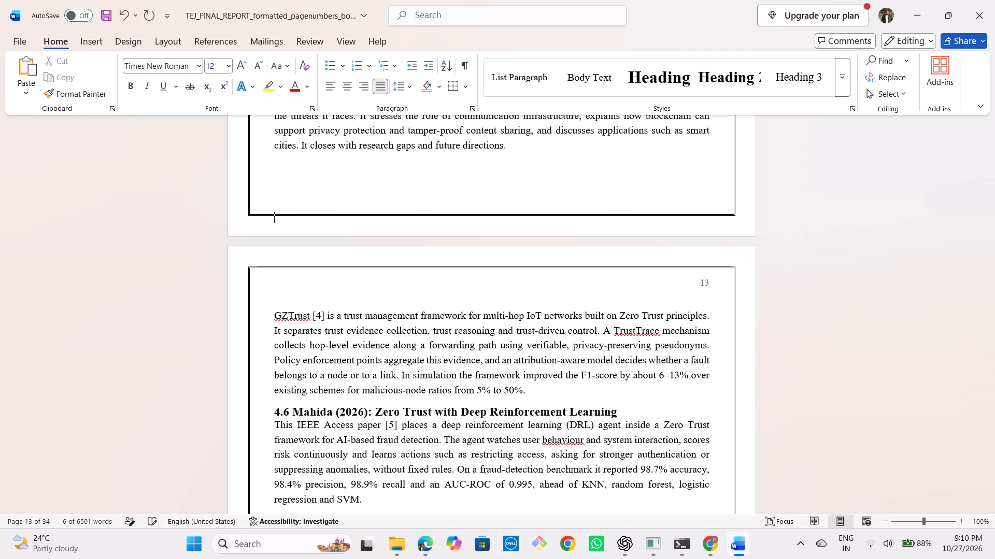
pyautogui.click(298, 303)
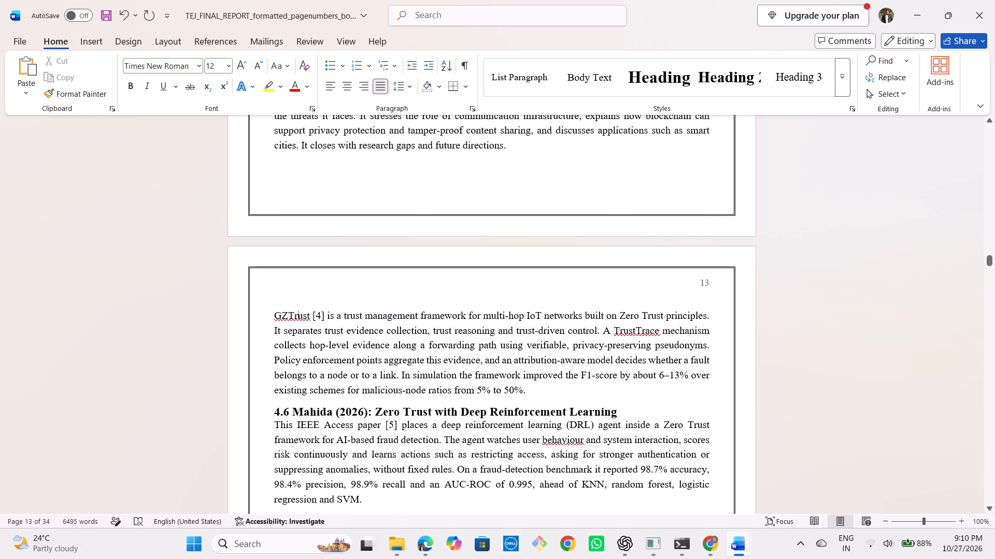
pyautogui.click(272, 313)
pyautogui.hotkey('ctrl', 'v')
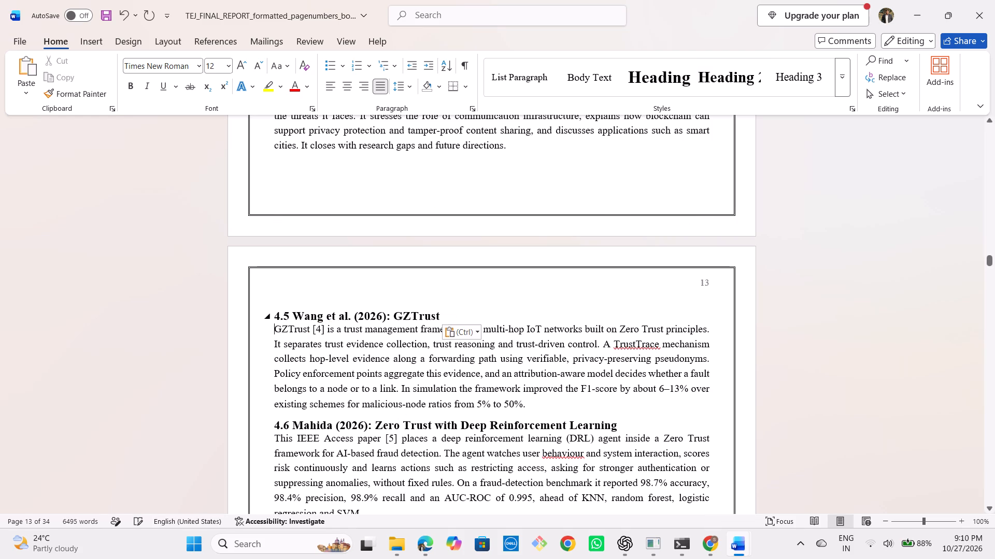
# Remove the three blank lines above the section 4.10 heading so the section fits inside the border of page 13.
pyautogui.scroll(-2, 417, 358)
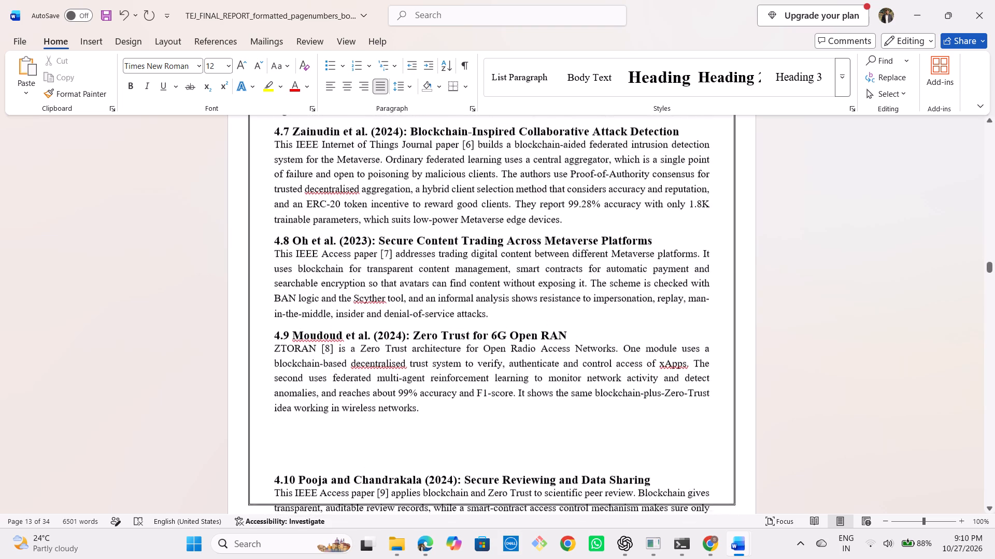
pyautogui.scroll(-1, 417, 358)
pyautogui.rightClick(417, 358)
pyautogui.click(275, 223)
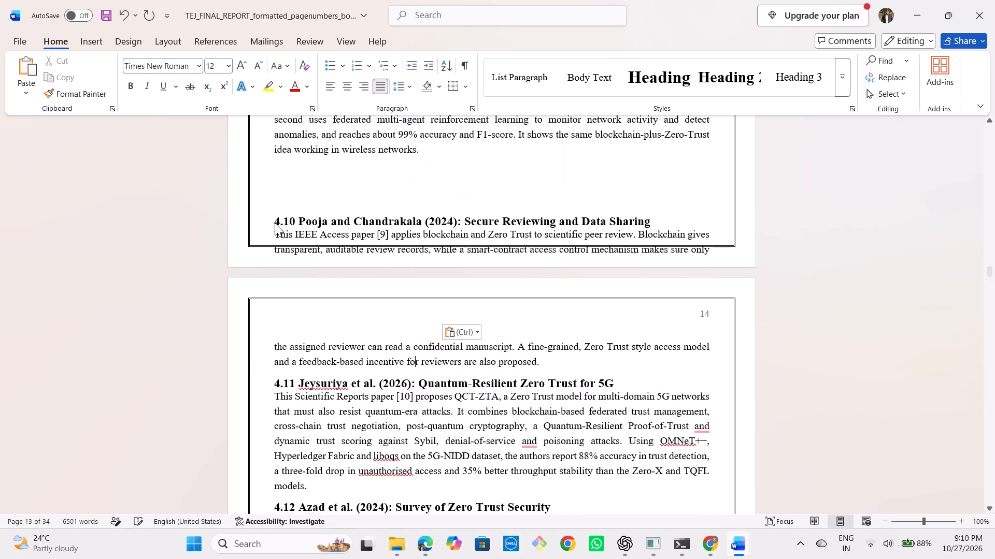
pyautogui.click(275, 223)
pyautogui.press('BackSpace')
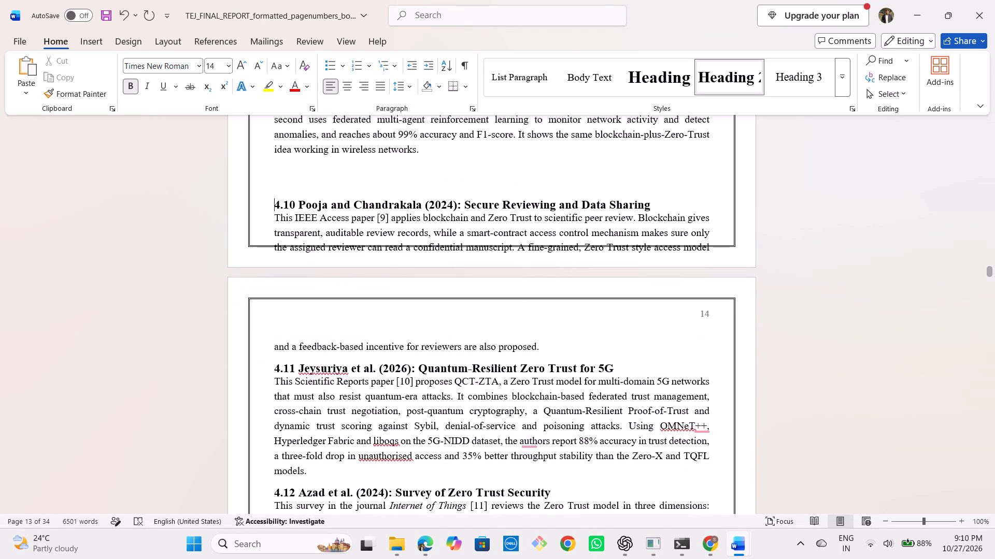
pyautogui.press('BackSpace')
pyautogui.press('BackSpace')
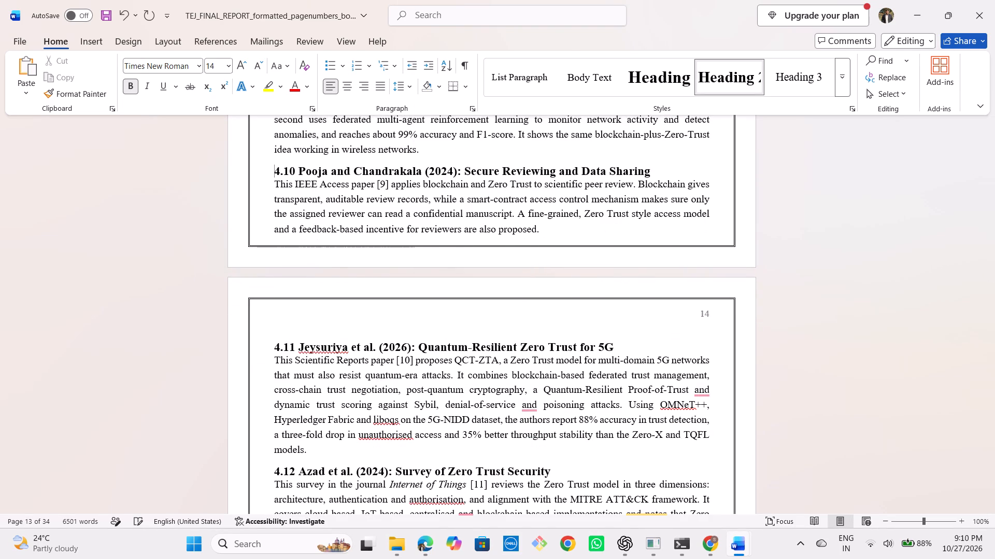
# Examine pages 13 to 18 for text, tables and figures that cross the page border or break badly.
pyautogui.scroll(1, 275, 223)
pyautogui.scroll(-1, 411, 336)
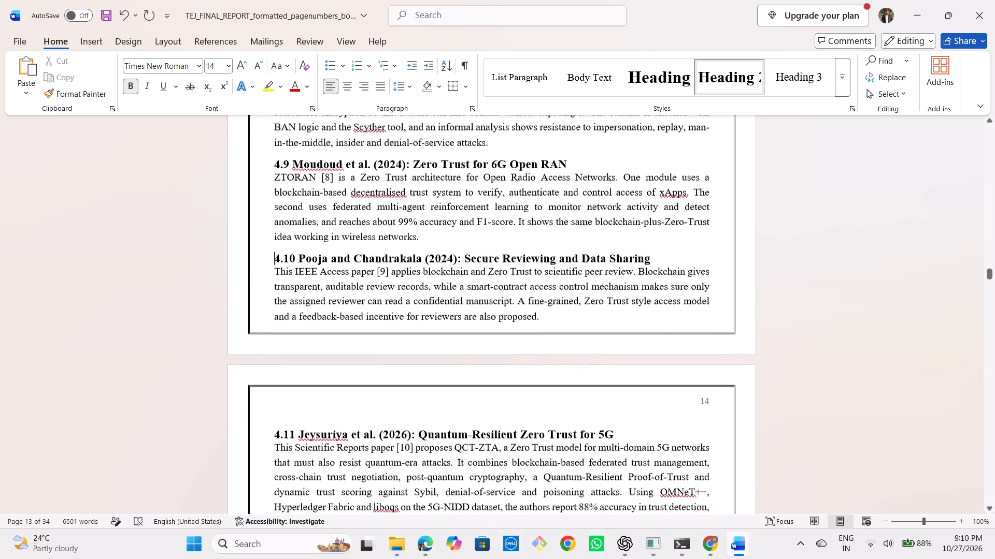
pyautogui.scroll(-3, 411, 336)
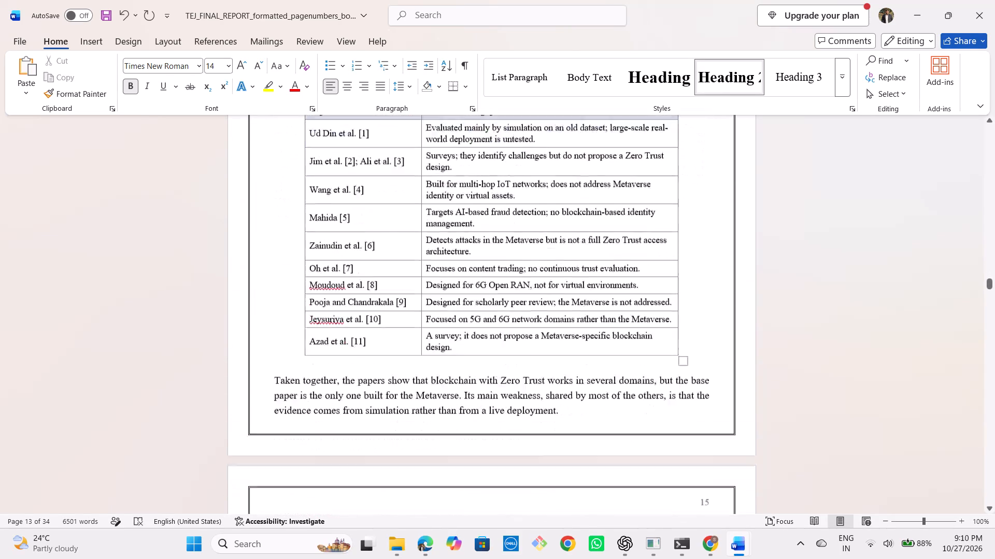
pyautogui.scroll(-3, 411, 336)
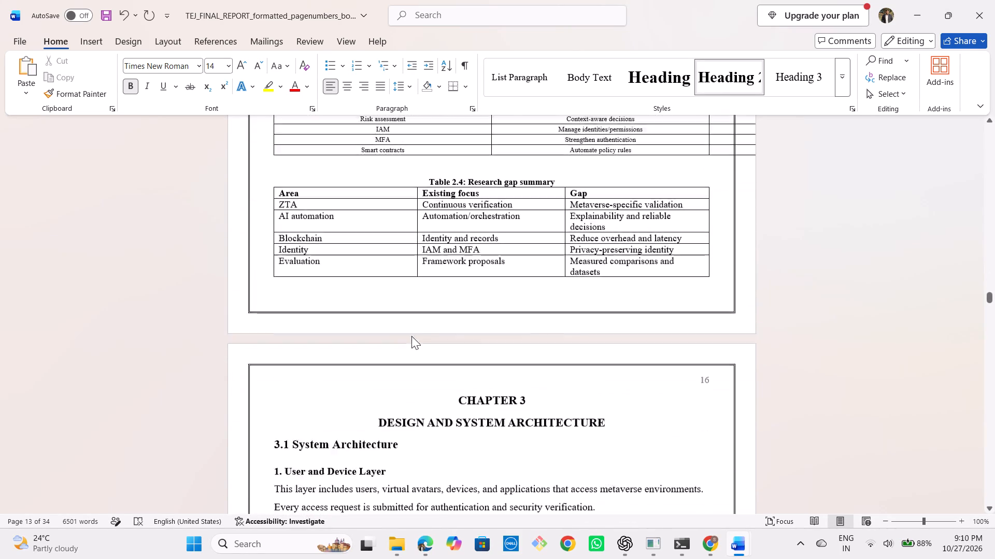
pyautogui.scroll(-3, 411, 336)
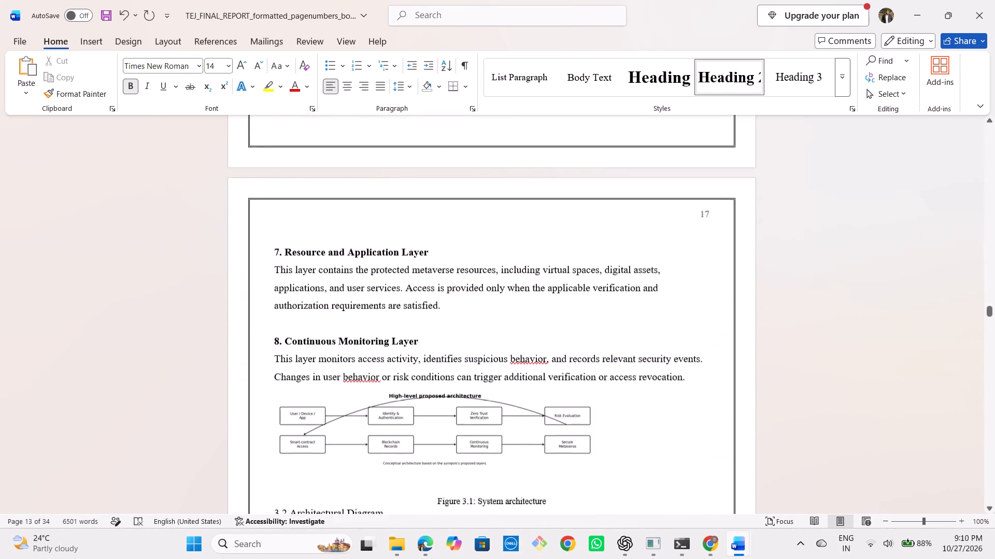
pyautogui.scroll(-2, 411, 336)
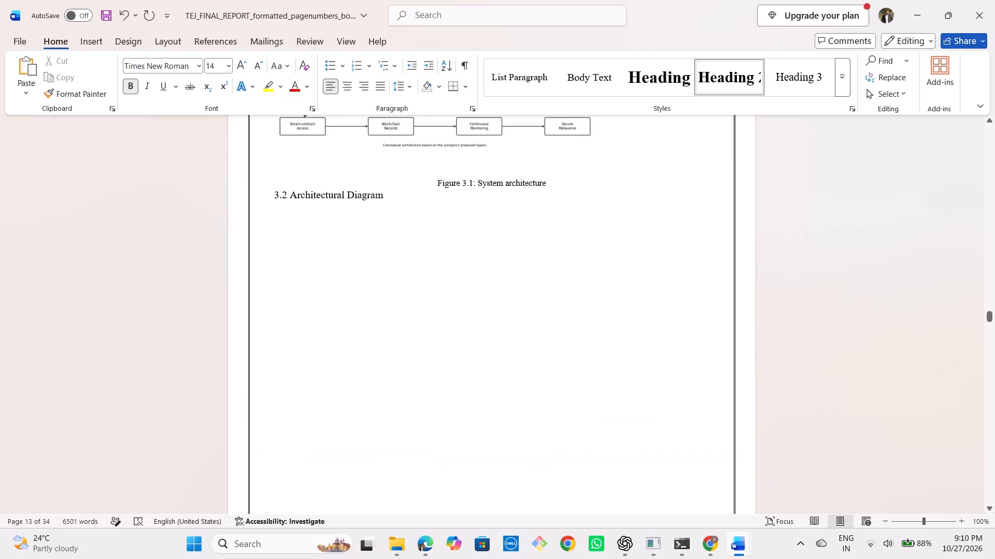
pyautogui.scroll(-2, 376, 328)
# Shrink the Metaverse Environment flow diagram proportionally so it fits on page 17 beneath the 3.2 Architectural Diagram heading.
pyautogui.click(423, 290)
pyautogui.scroll(-1, 457, 404)
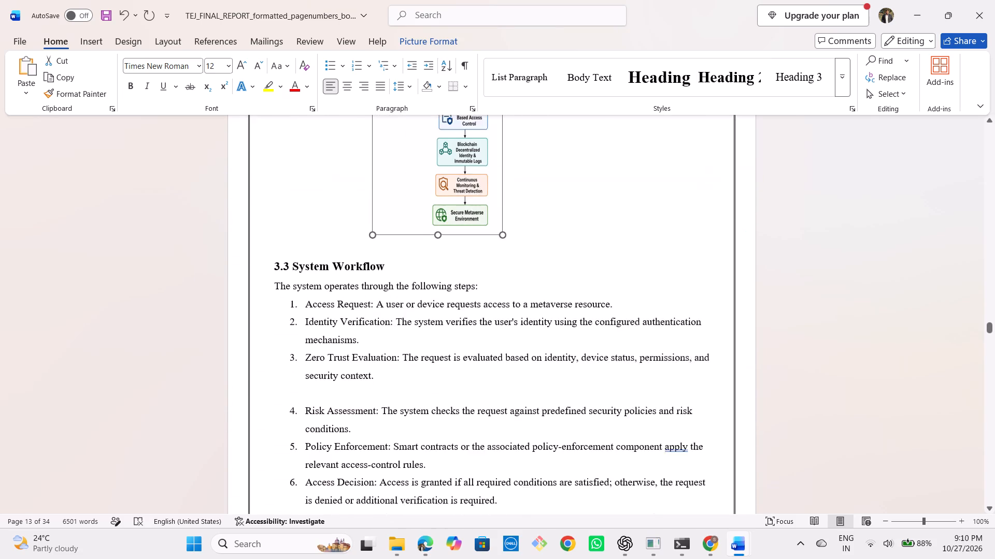
pyautogui.scroll(-1, 457, 404)
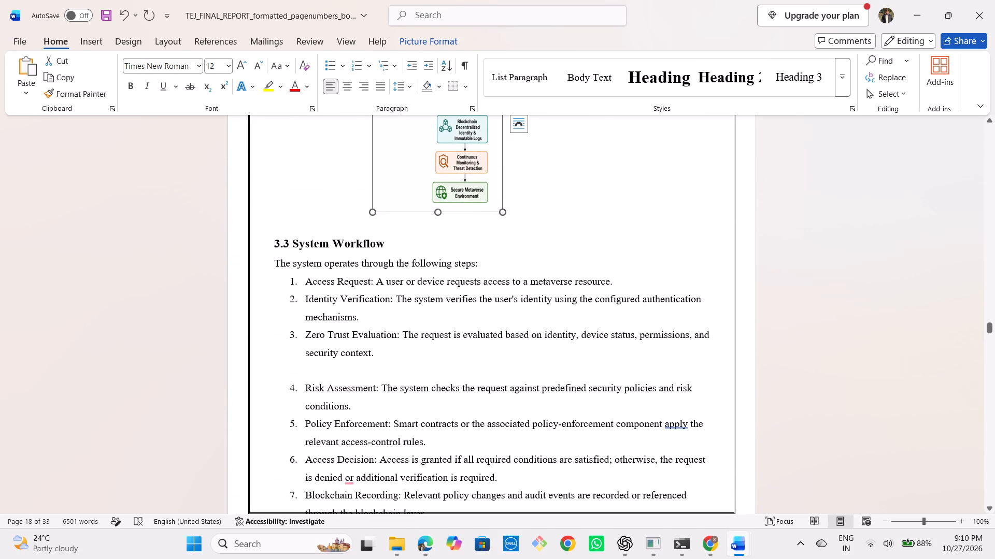
pyautogui.click(501, 207)
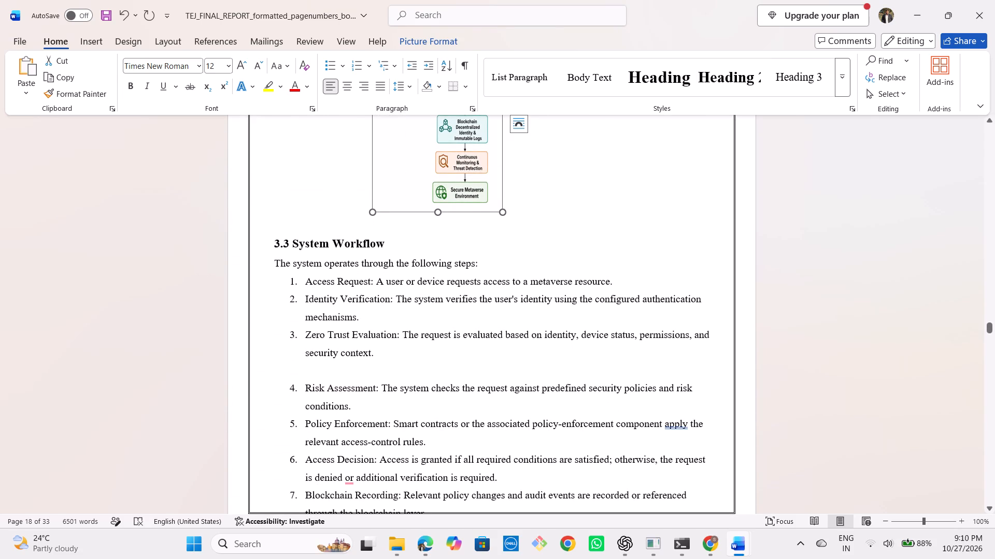
pyautogui.click(501, 207)
pyautogui.scroll(2, 501, 207)
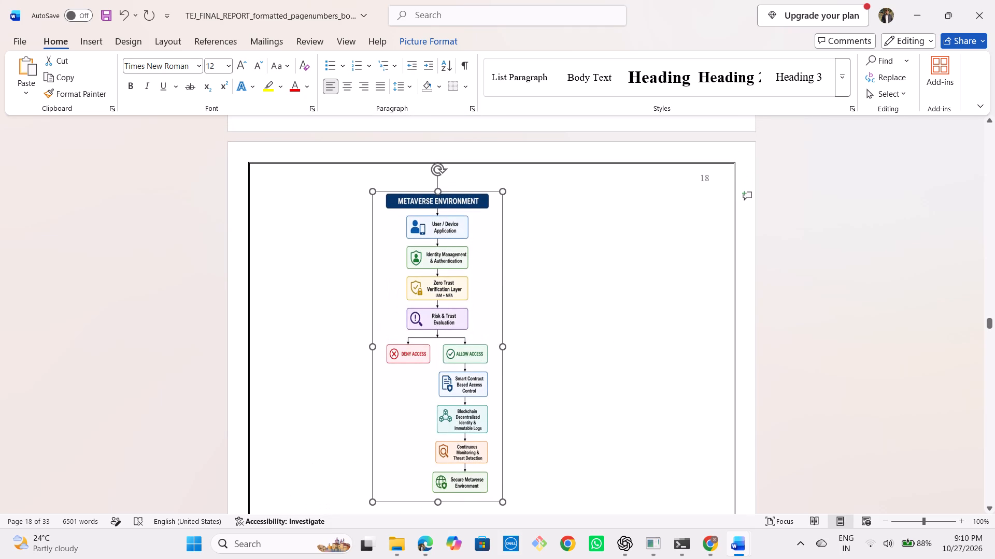
pyautogui.scroll(-1, 468, 391)
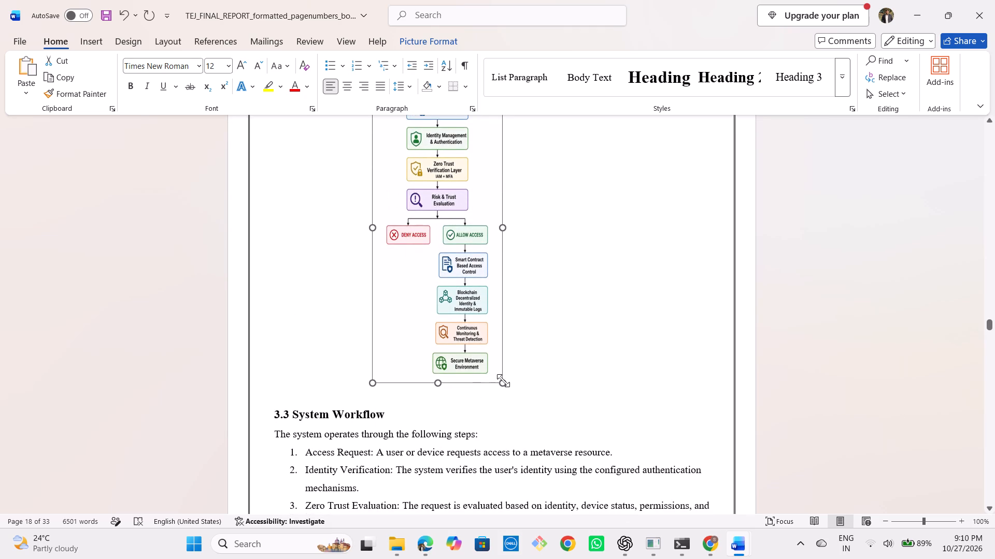
pyautogui.moveTo(503, 380); pyautogui.dragTo(474, 332)
# Insert a blank line before the 3.3 System Workflow heading to push it off the bottom border onto page 18.
pyautogui.scroll(-1, 474, 332)
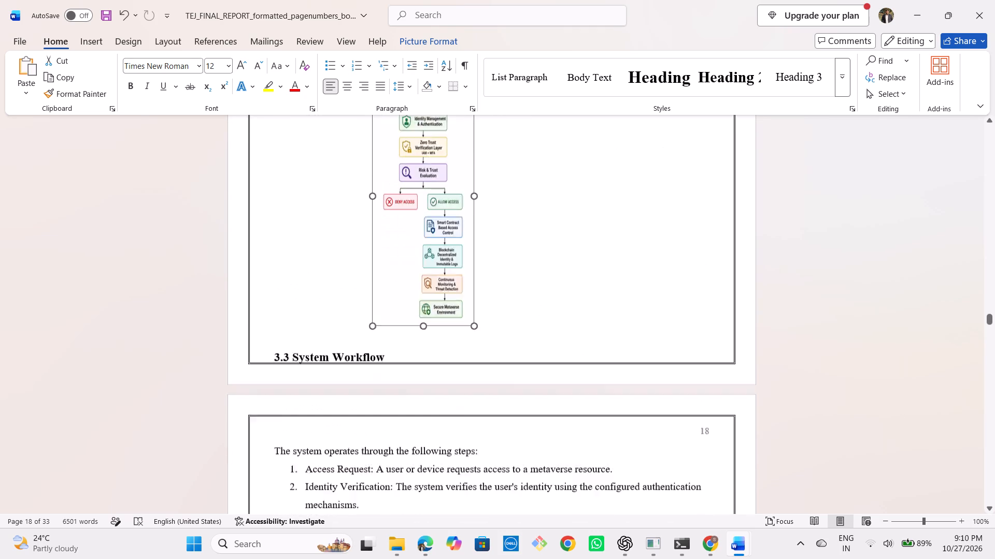
pyautogui.scroll(-1, 474, 332)
pyautogui.click(275, 302)
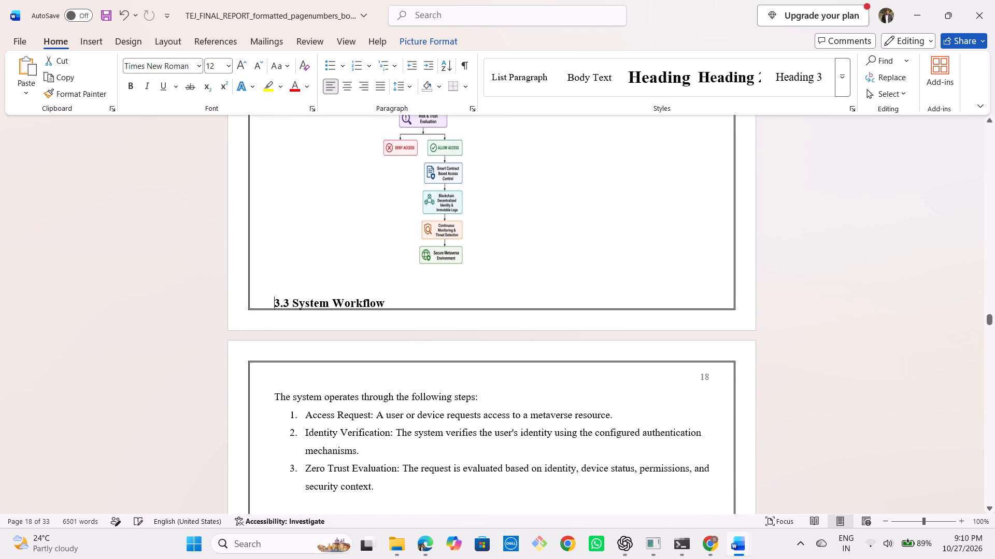
pyautogui.press('Return')
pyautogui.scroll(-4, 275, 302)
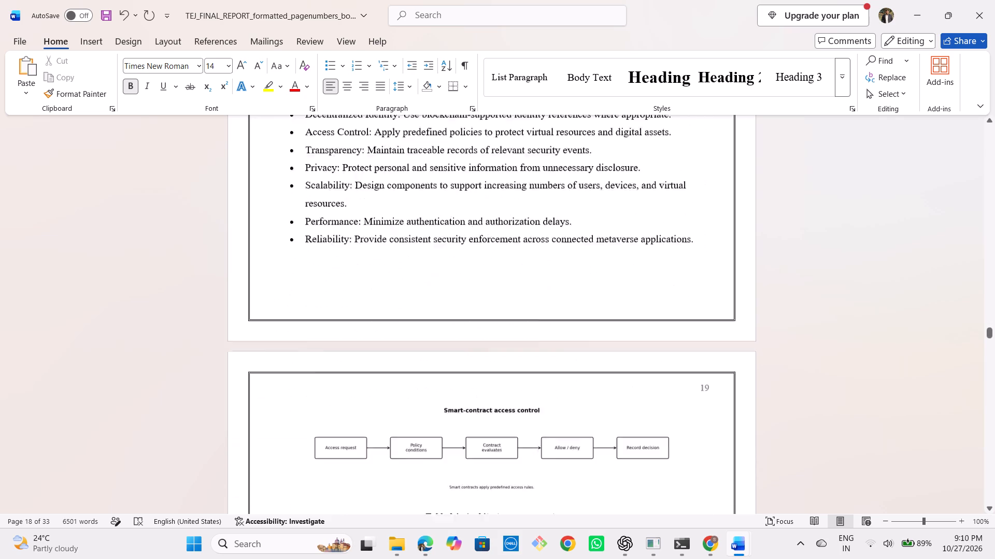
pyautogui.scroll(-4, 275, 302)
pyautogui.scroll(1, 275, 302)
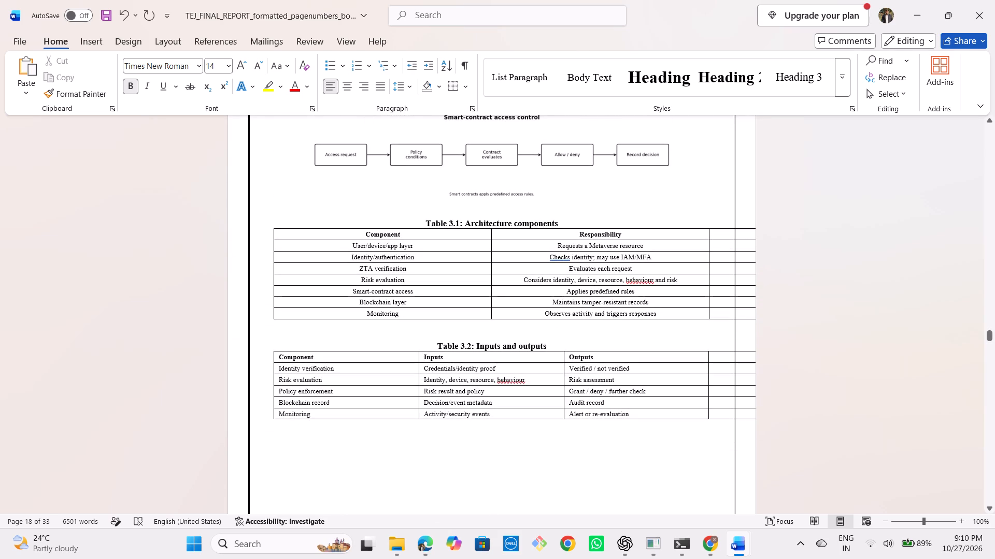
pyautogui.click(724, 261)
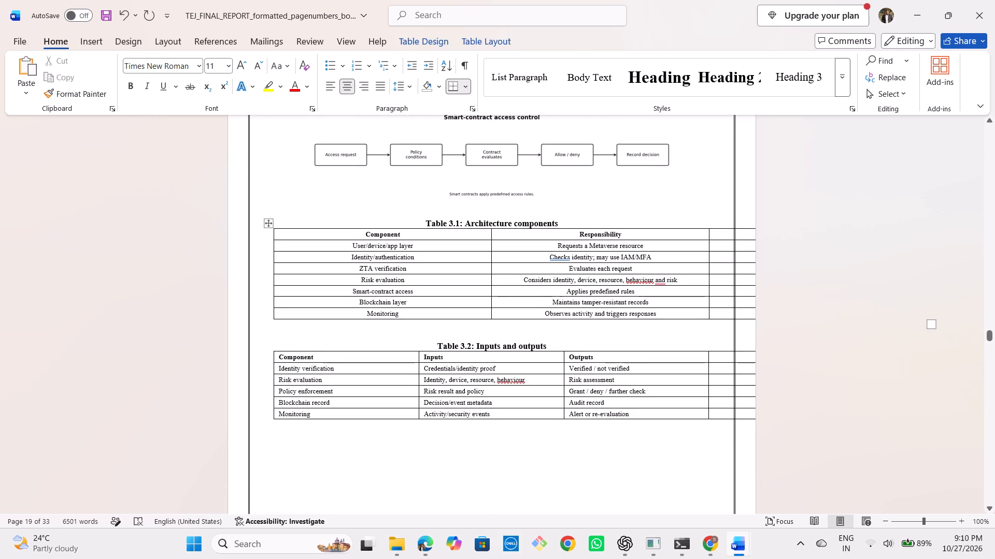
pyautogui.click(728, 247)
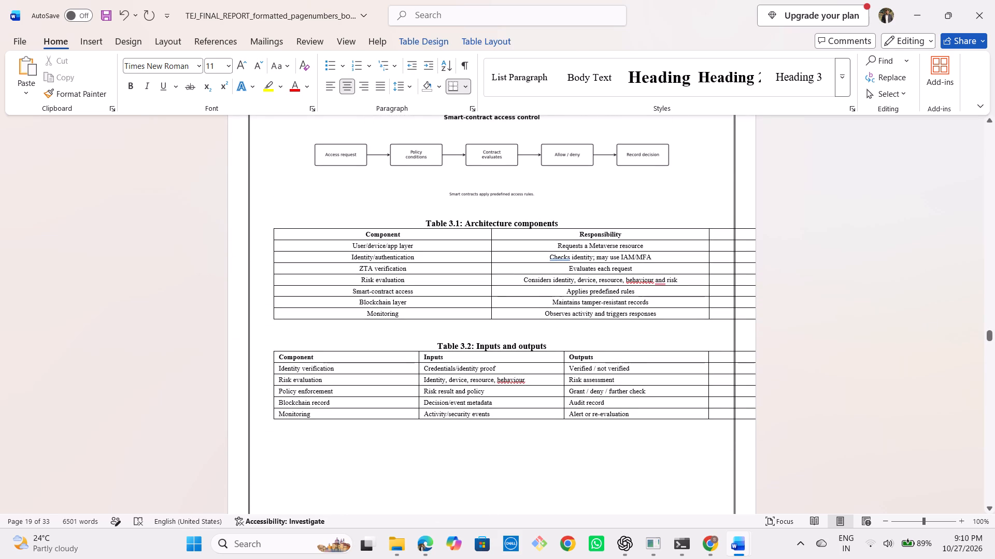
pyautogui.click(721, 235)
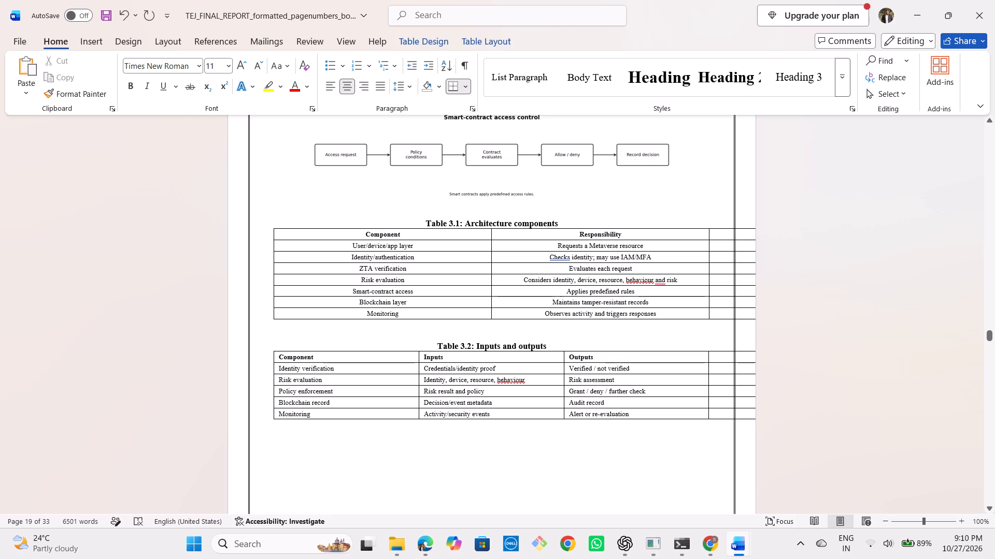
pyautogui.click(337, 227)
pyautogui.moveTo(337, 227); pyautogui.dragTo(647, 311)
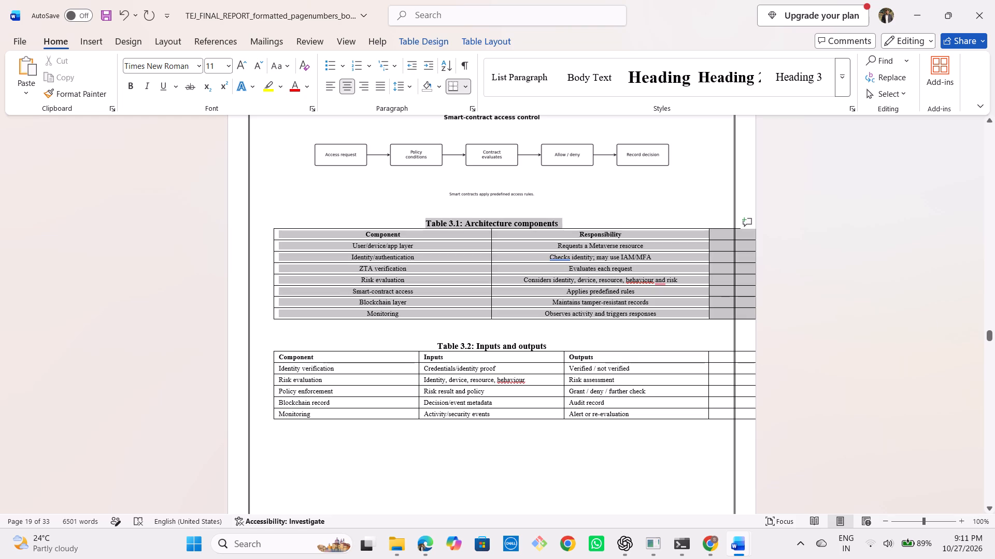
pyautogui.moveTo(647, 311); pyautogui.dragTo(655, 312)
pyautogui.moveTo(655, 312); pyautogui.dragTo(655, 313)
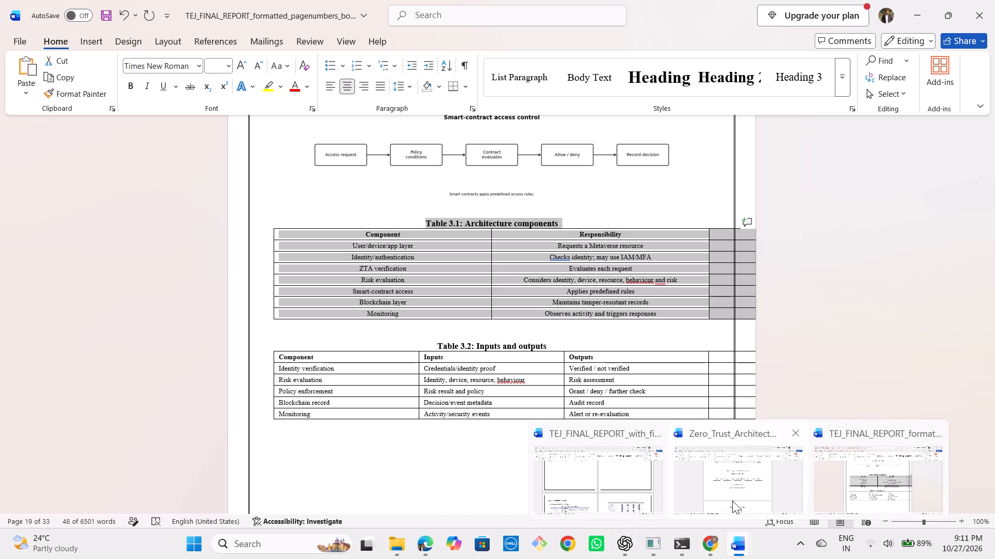
# Switch to the Zero_Trust_Architecture_Figures_and_Tables_Final_Report document and copy Tables 3.1 and 3.2 together with their captions.
pyautogui.click(735, 494)
pyautogui.scroll(-5, 593, 440)
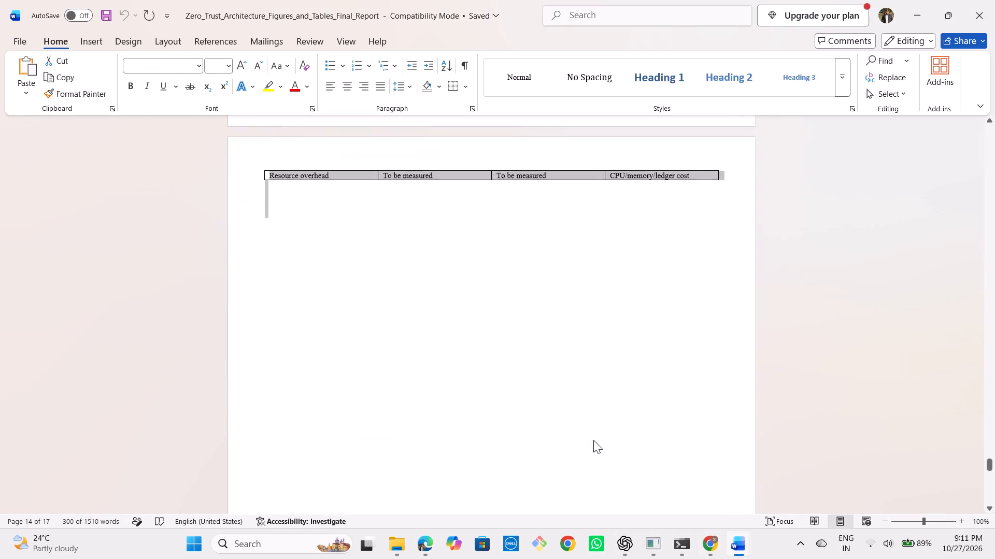
pyautogui.scroll(-9, 593, 440)
pyautogui.scroll(1, 593, 440)
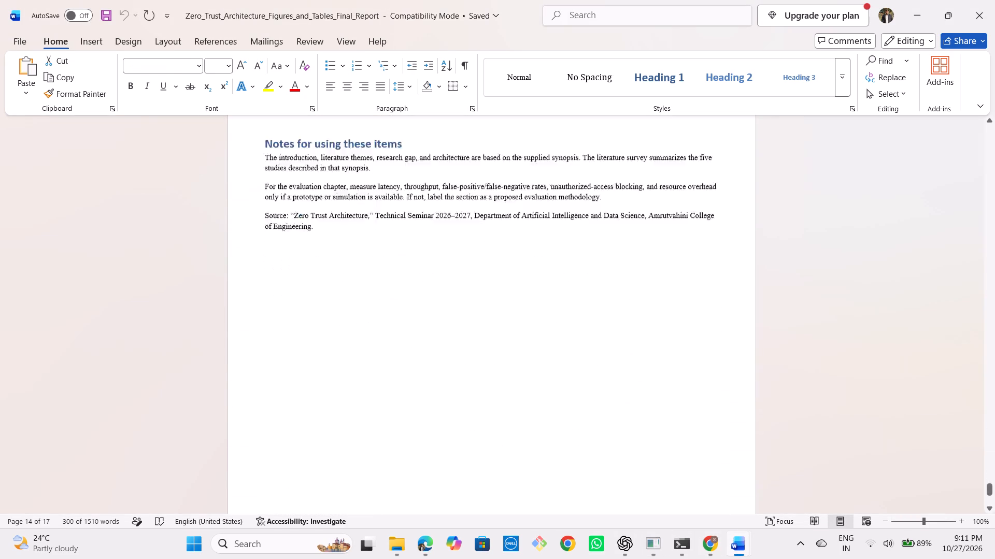
pyautogui.scroll(1, 593, 440)
pyautogui.scroll(-1, 593, 440)
pyautogui.scroll(12, 593, 440)
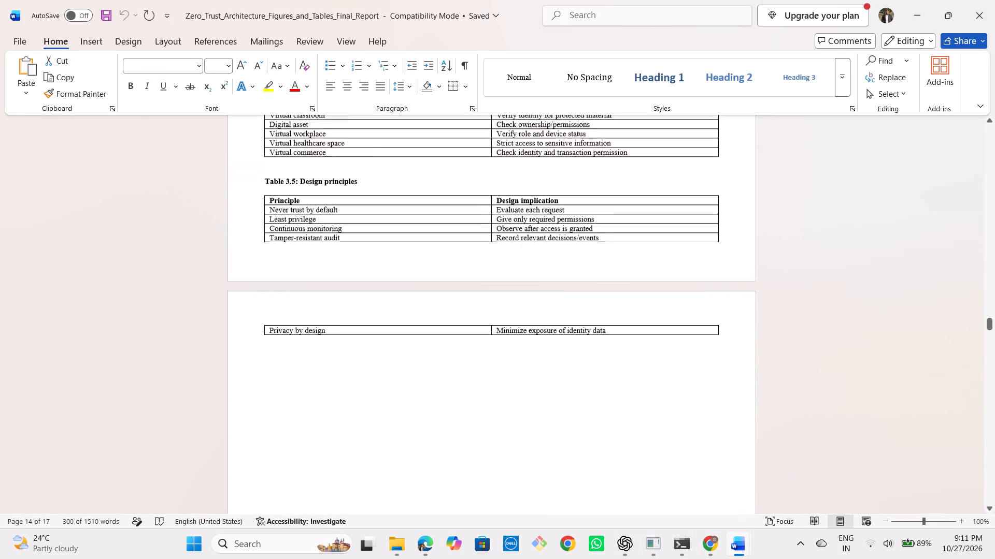
pyautogui.scroll(3, 593, 440)
pyautogui.scroll(-1, 593, 440)
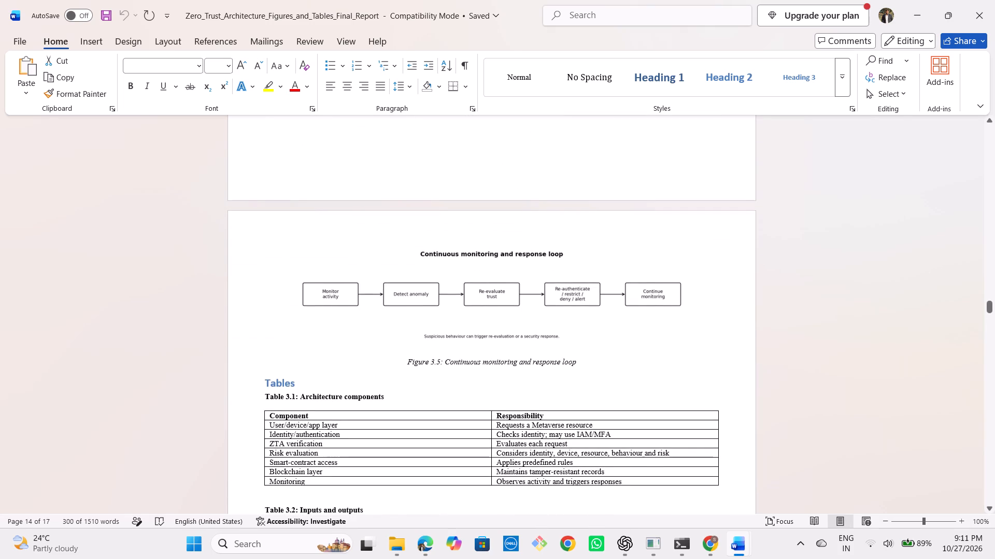
pyautogui.scroll(-1, 593, 440)
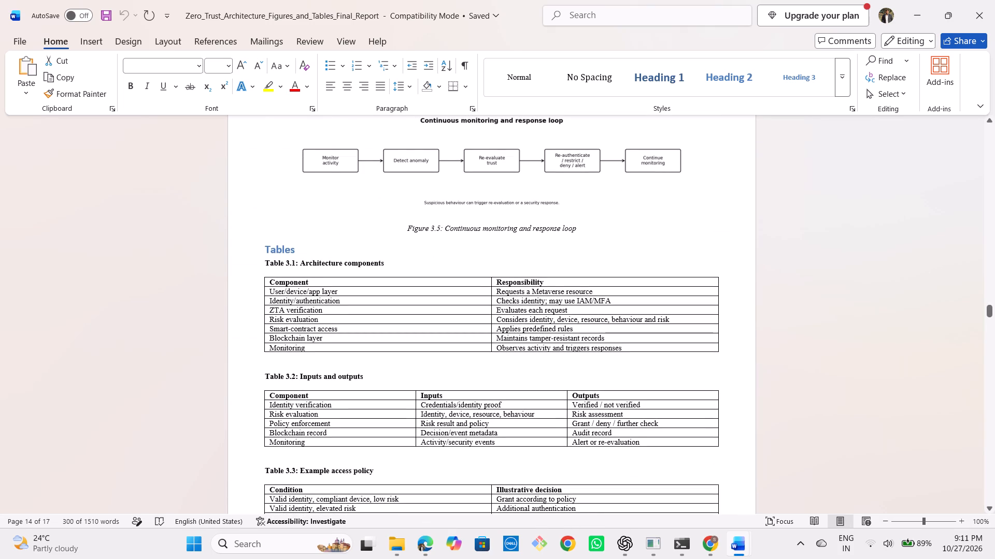
pyautogui.moveTo(266, 266); pyautogui.dragTo(677, 449)
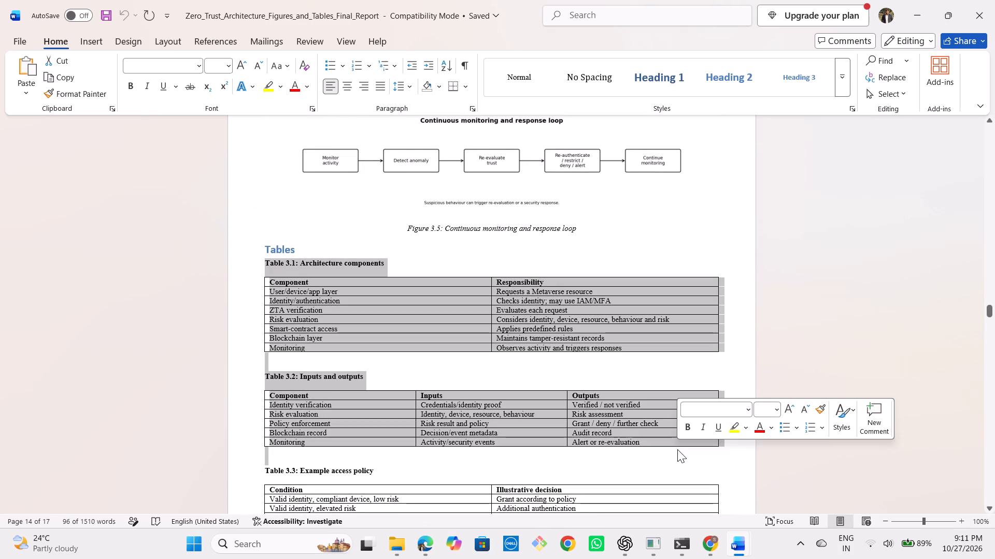
pyautogui.hotkey('ctrl', 'c')
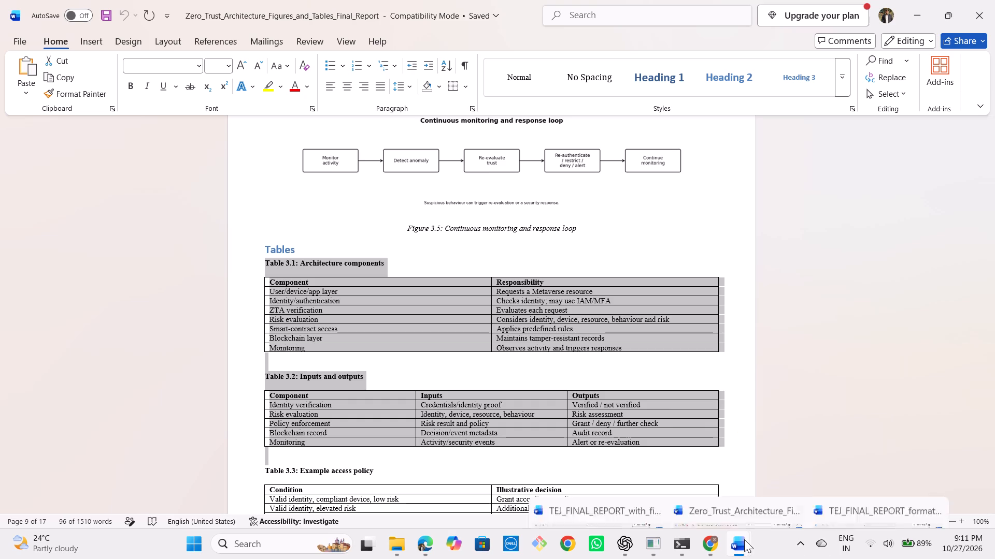
# Back in the TEJ_FINAL_REPORT_formatted document, replace the overflowing Tables 3.1 and 3.2 on page 19 with the copied versions.
pyautogui.click(819, 487)
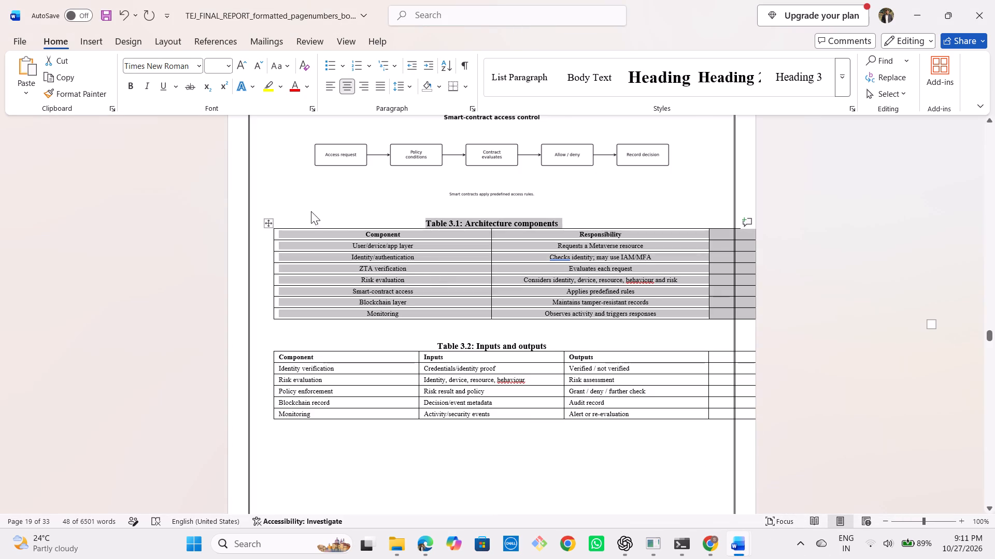
pyautogui.click(311, 211)
pyautogui.click(421, 226)
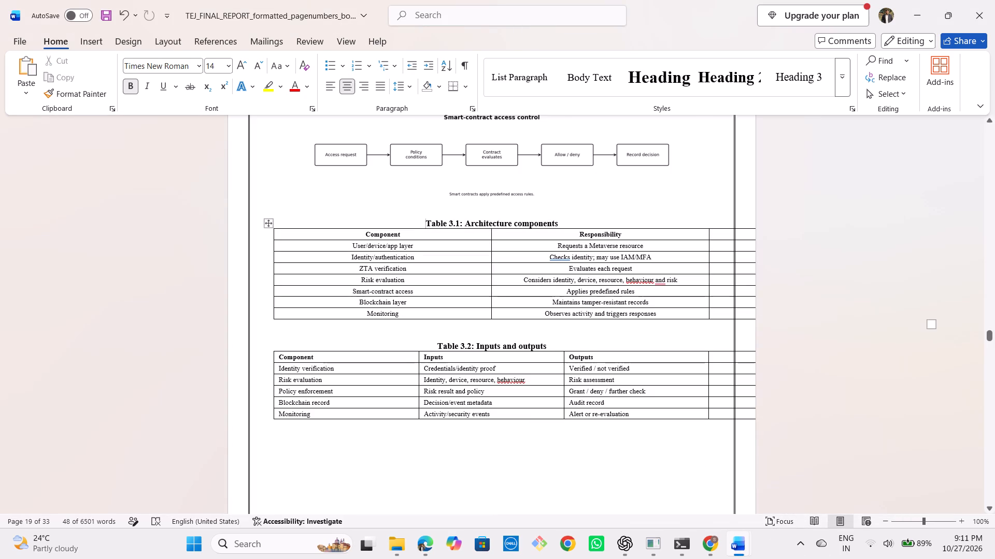
pyautogui.click(425, 220)
pyautogui.moveTo(425, 220); pyautogui.dragTo(678, 419)
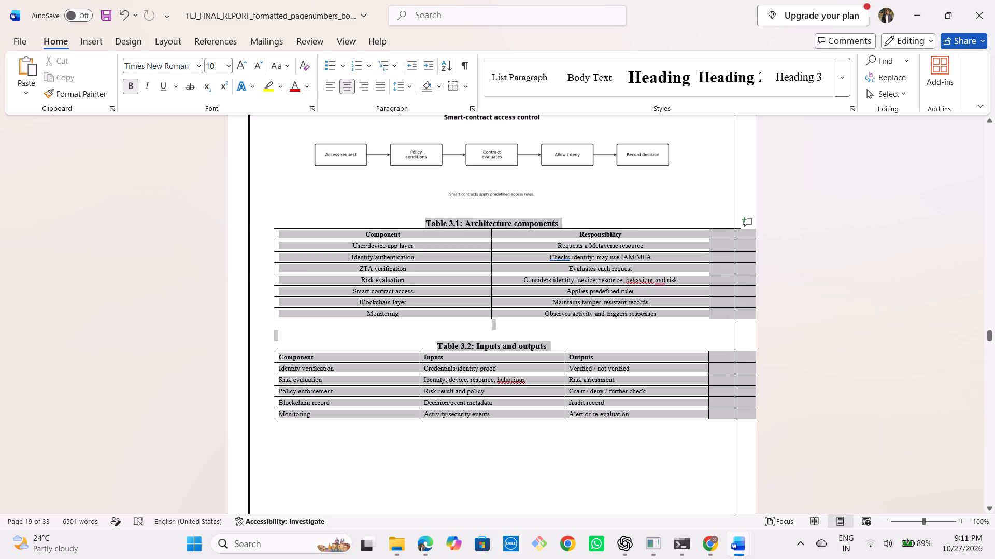
pyautogui.moveTo(678, 419); pyautogui.dragTo(694, 418)
pyautogui.hotkey('ctrl', 'v')
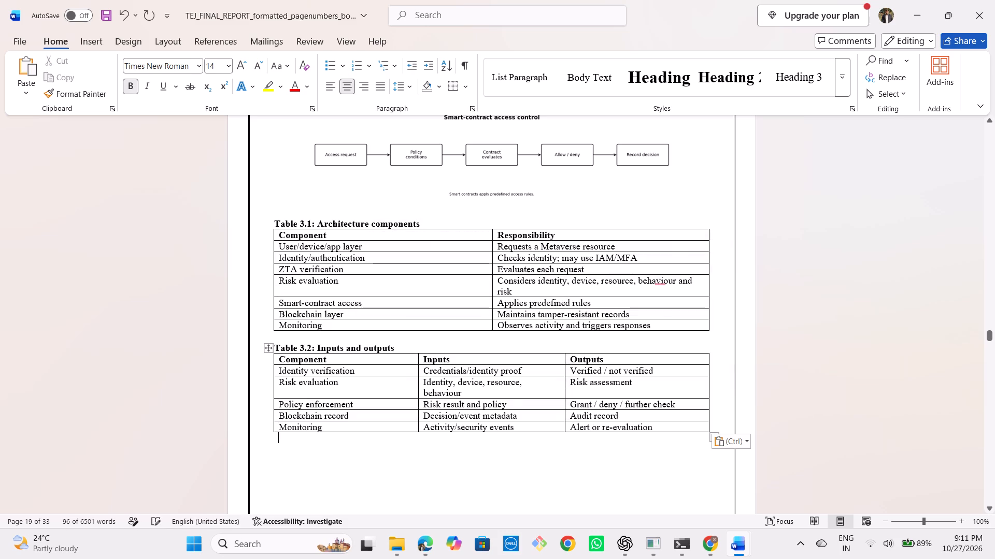
pyautogui.scroll(-6, 563, 462)
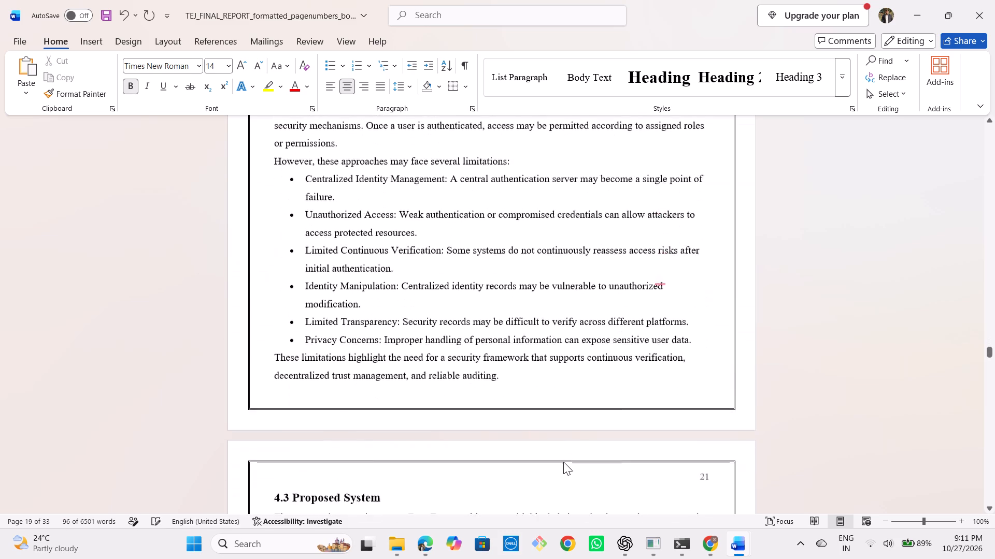
pyautogui.scroll(-6, 563, 462)
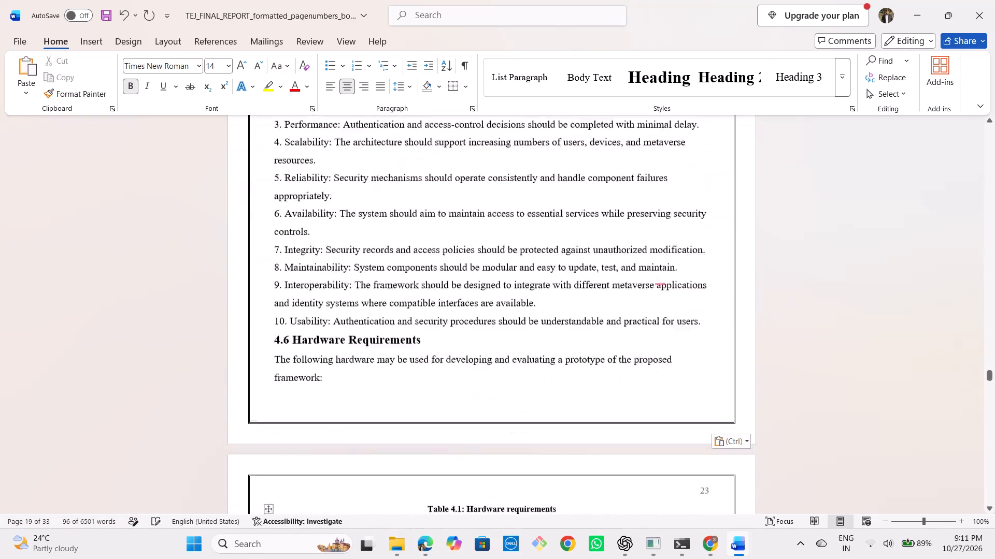
pyautogui.scroll(-2, 563, 462)
pyautogui.scroll(1, 563, 462)
pyautogui.click(480, 213)
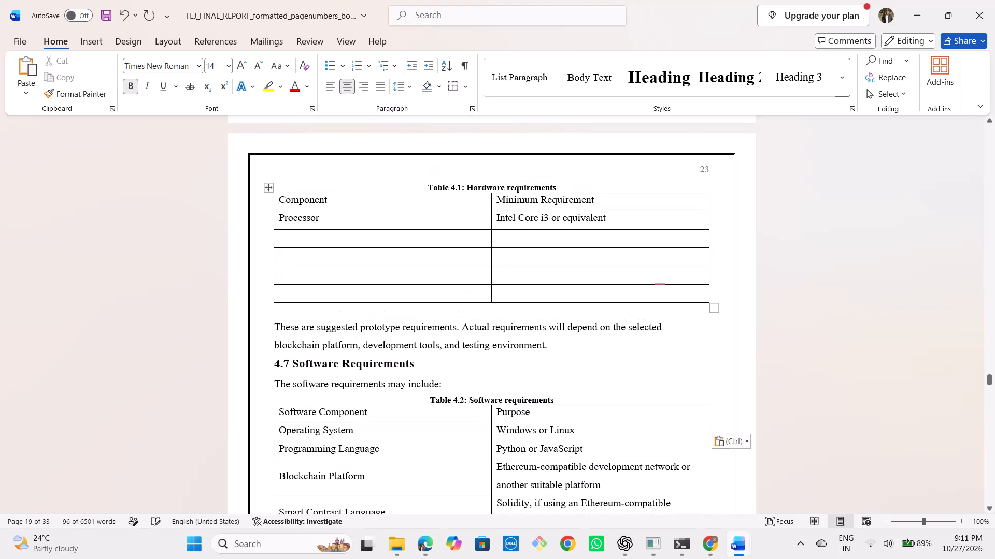
pyautogui.click(632, 548)
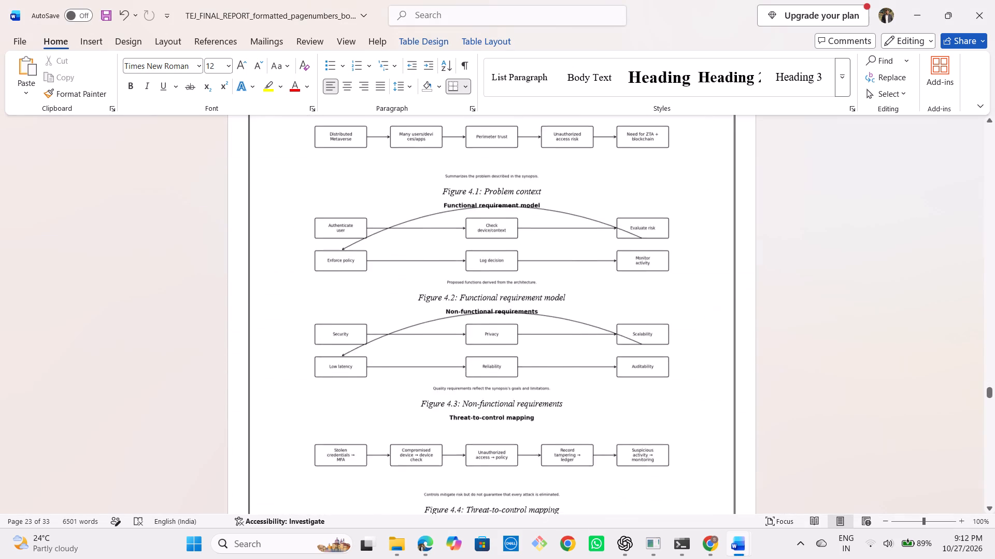
pyautogui.scroll(-7, 591, 319)
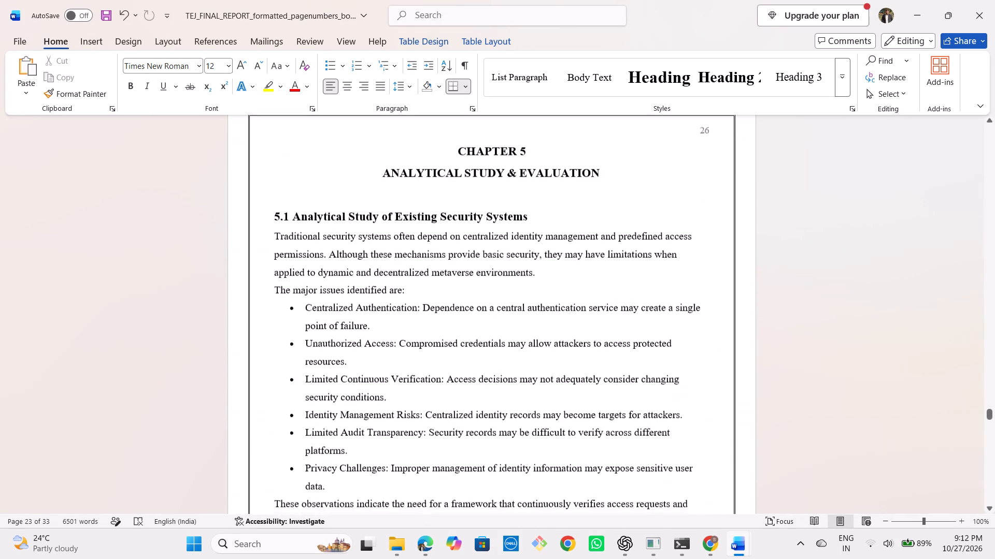
pyautogui.scroll(-3, 591, 319)
pyautogui.scroll(5, 591, 319)
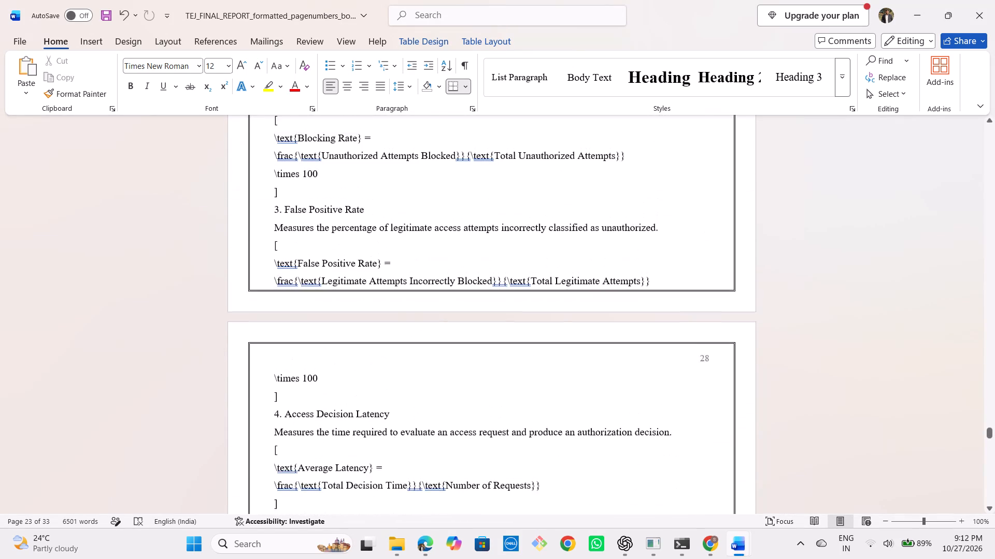
pyautogui.scroll(-4, 382, 369)
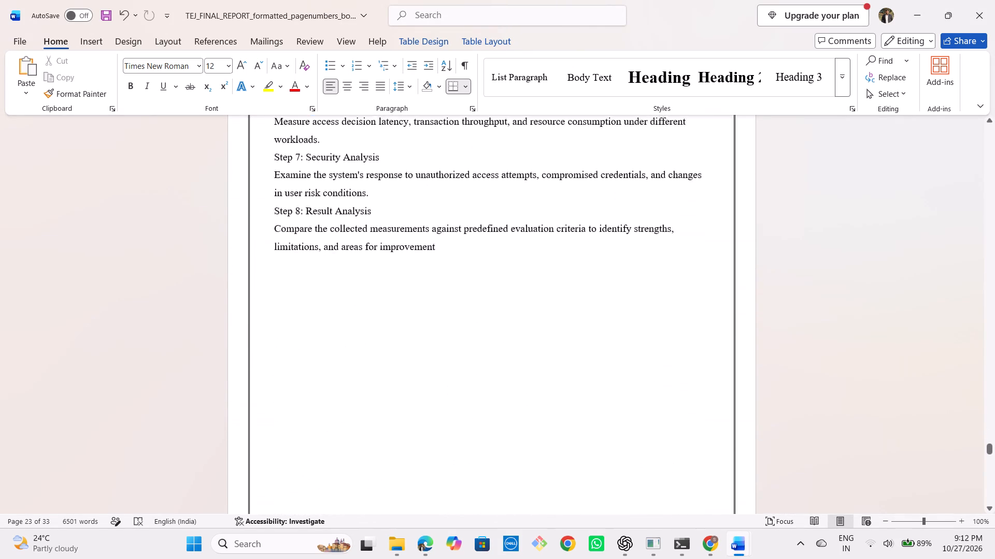
pyautogui.scroll(-7, 382, 369)
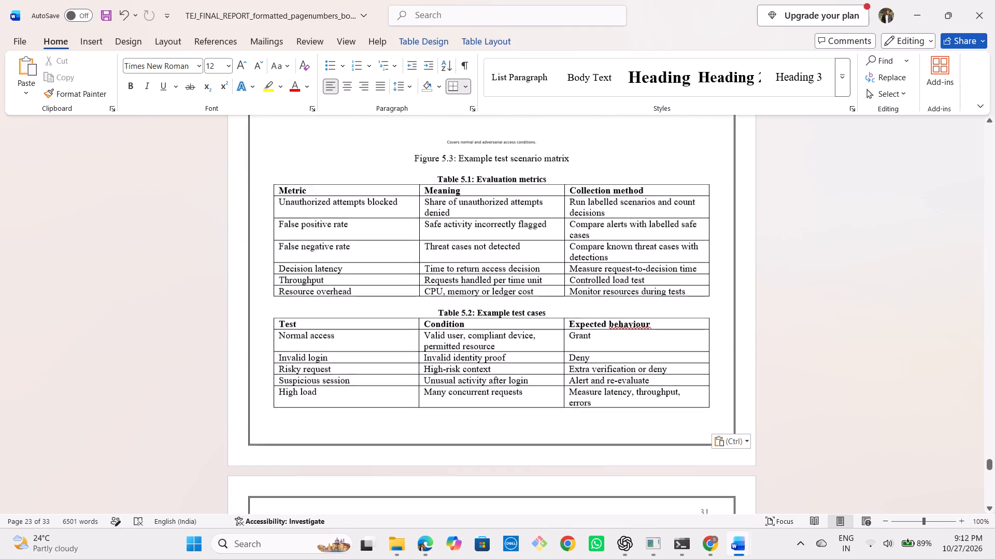
pyautogui.scroll(-5, 382, 369)
pyautogui.scroll(1, 382, 369)
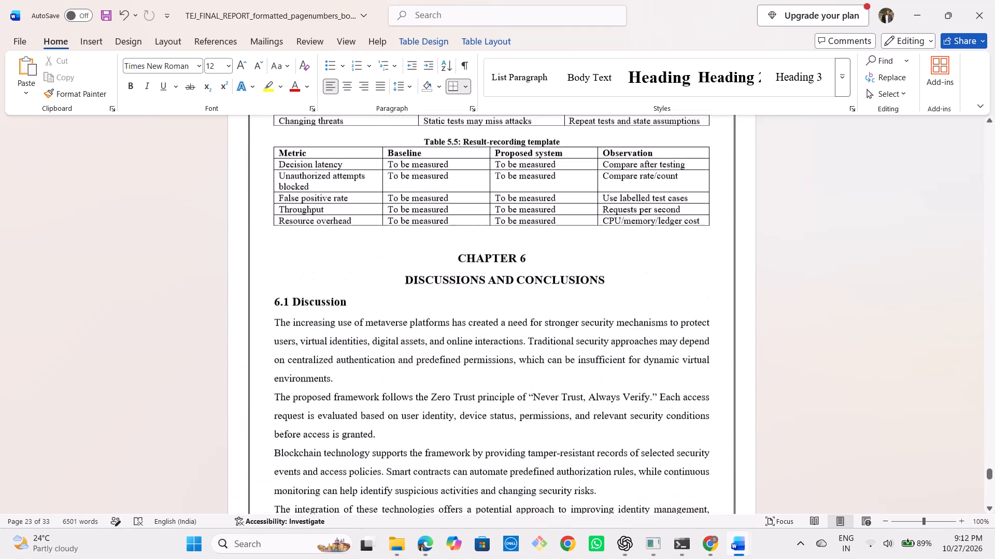
pyautogui.scroll(1, 382, 369)
pyautogui.click(448, 284)
pyautogui.press('Return')
pyautogui.press('Return')
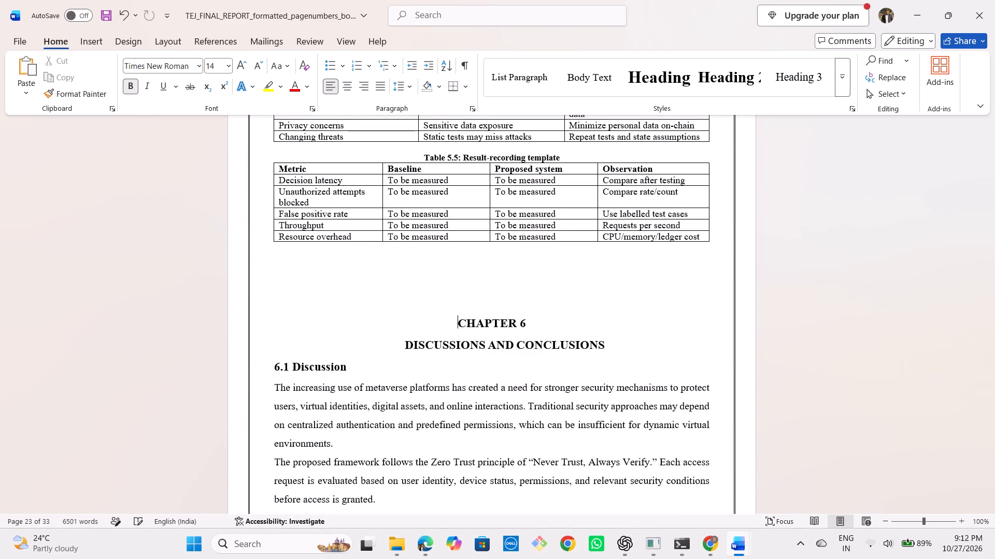
pyautogui.press('Return')
pyautogui.press('Return')
pyautogui.press('Return')
pyautogui.press('Return')
pyautogui.press('Return')
pyautogui.press('Return')
pyautogui.press('Return')
pyautogui.press('Return')
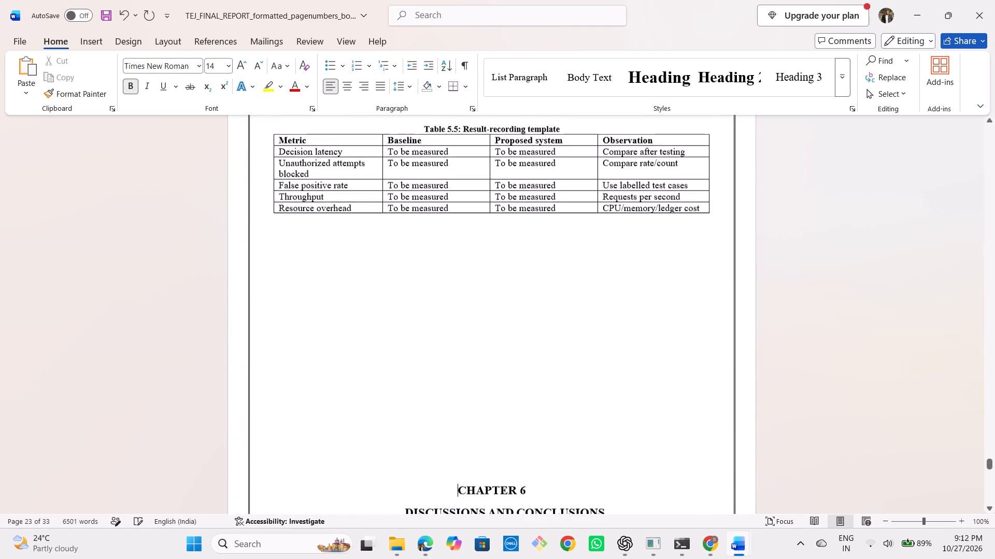
pyautogui.press('Return')
pyautogui.press('Return')
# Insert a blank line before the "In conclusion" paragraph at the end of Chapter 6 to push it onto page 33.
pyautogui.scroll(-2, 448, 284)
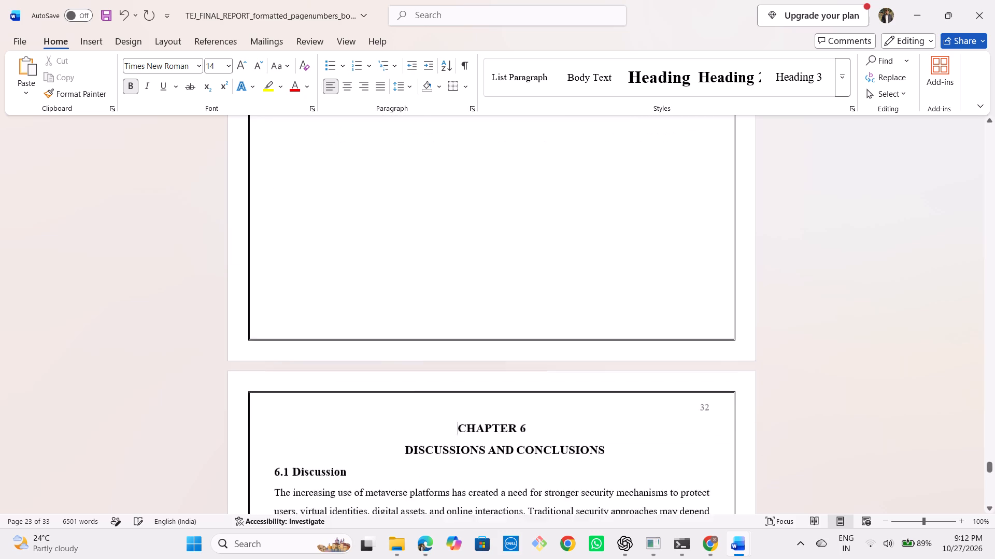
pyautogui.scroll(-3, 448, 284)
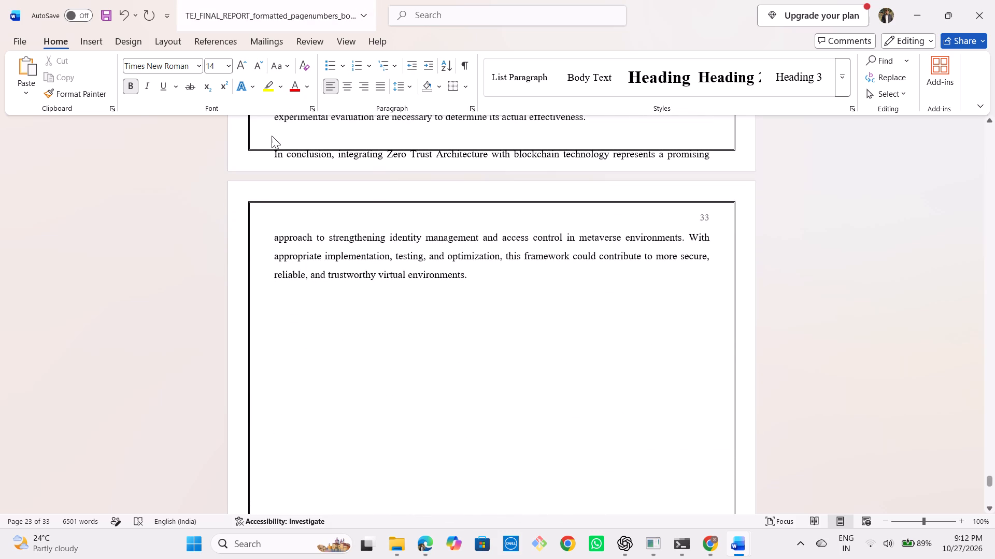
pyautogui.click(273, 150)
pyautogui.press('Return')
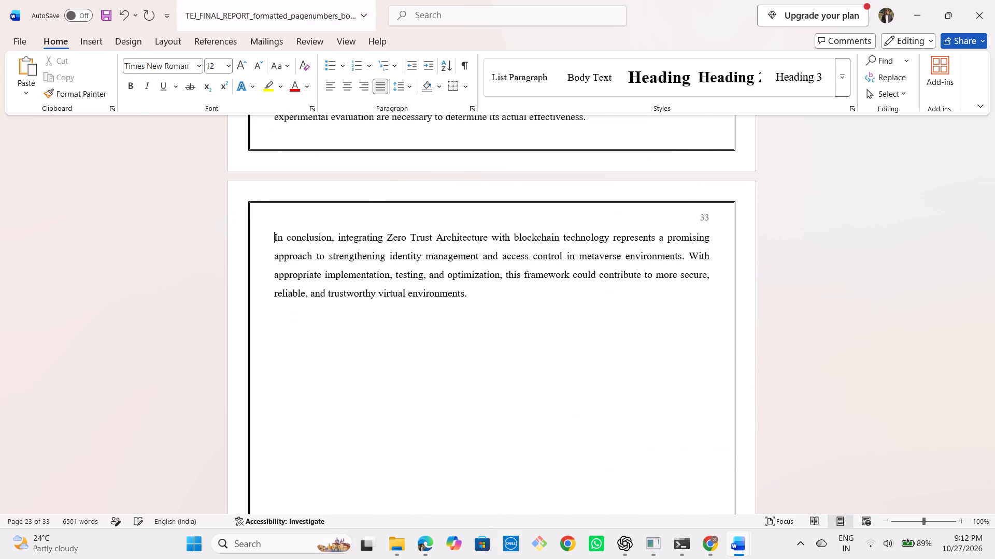
# Delete the "Although the proposed approach" paragraph in Chapter 6 and the blank lines before the "In conclusion" paragraph.
pyautogui.scroll(1, 273, 150)
pyautogui.scroll(-1, 282, 127)
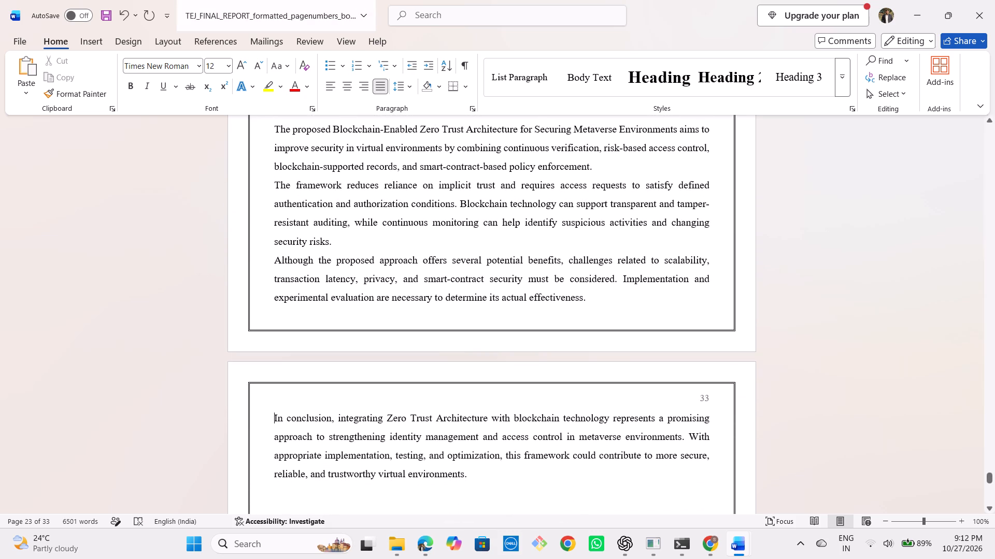
pyautogui.moveTo(276, 258); pyautogui.dragTo(591, 304)
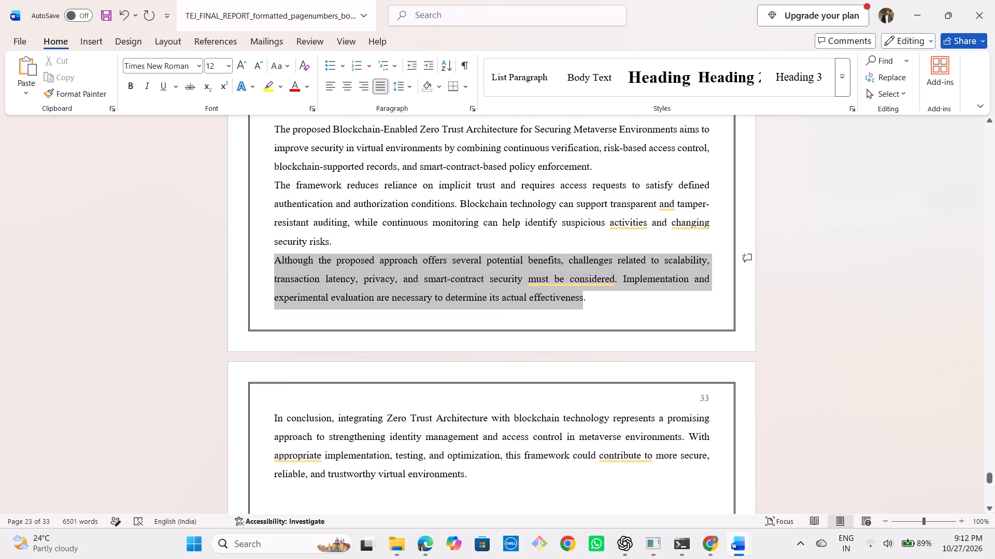
pyautogui.moveTo(591, 304); pyautogui.dragTo(593, 304)
pyautogui.press('BackSpace')
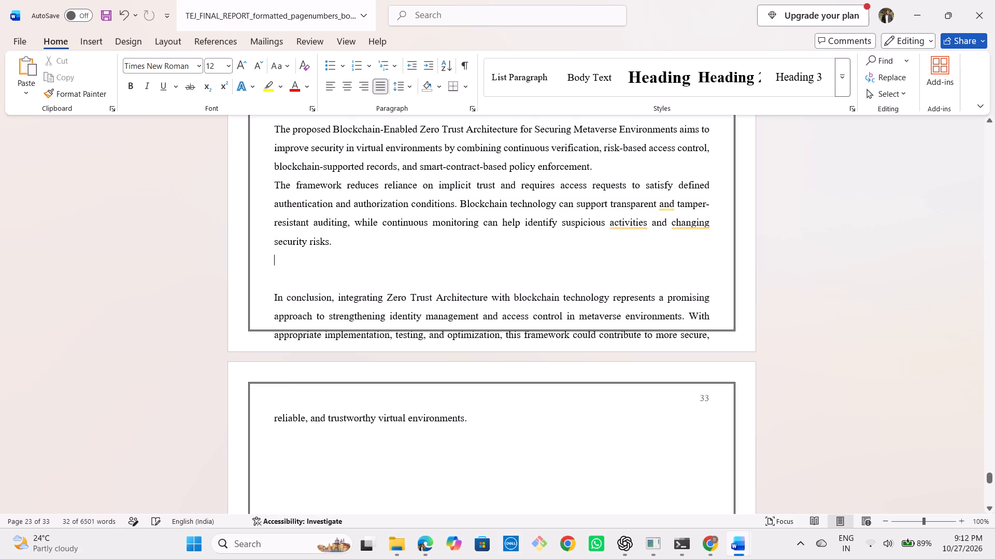
pyautogui.click(271, 294)
pyautogui.press('BackSpace')
pyautogui.press('BackSpace')
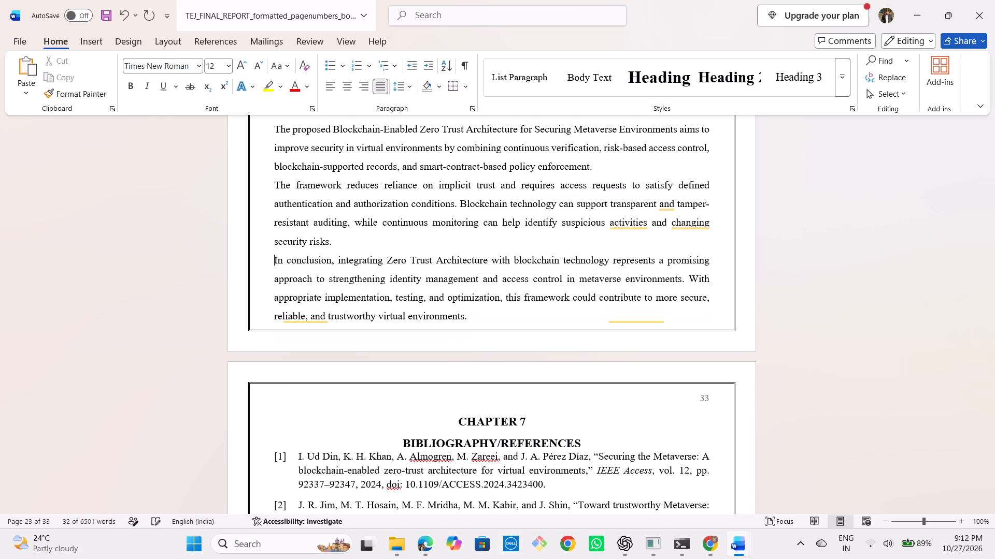
# Correct the seminar coordinator's surname in the Acknowledgement by moving the letter h to just after the m, and check it against the certificate page.
pyautogui.scroll(-6, 271, 294)
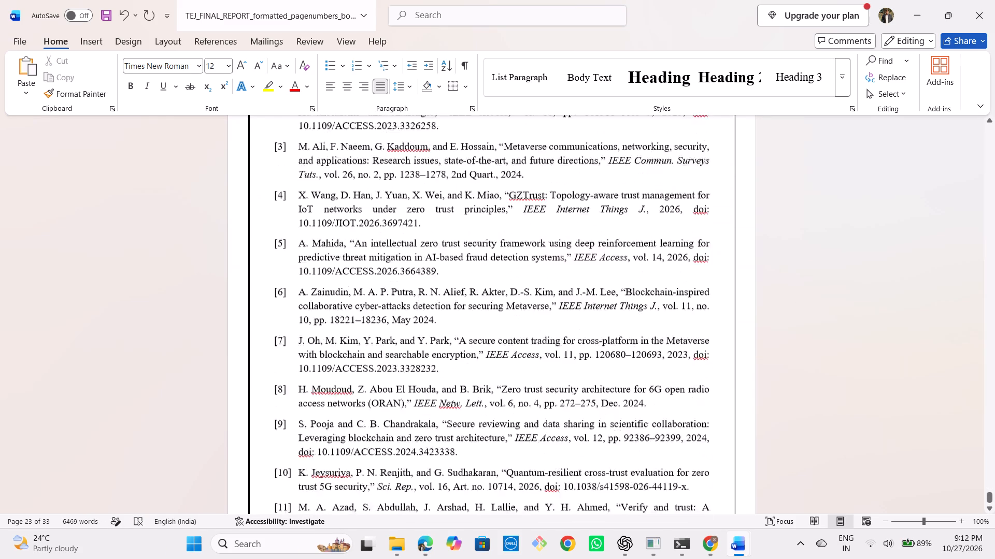
pyautogui.scroll(-3, 271, 294)
pyautogui.scroll(20, 271, 294)
pyautogui.scroll(20, 271, 294)
pyautogui.scroll(3, 271, 294)
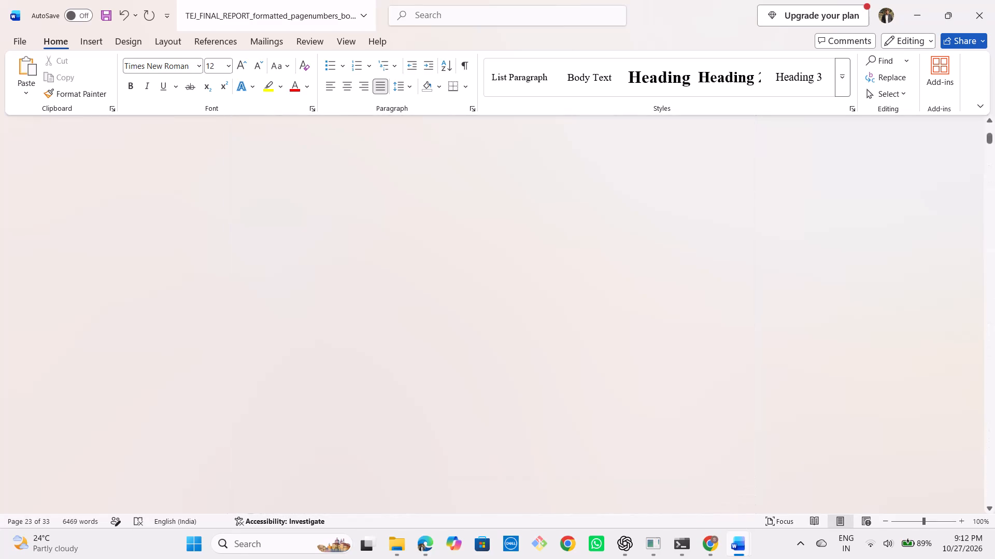
pyautogui.scroll(10, 271, 294)
pyautogui.scroll(-4, 271, 294)
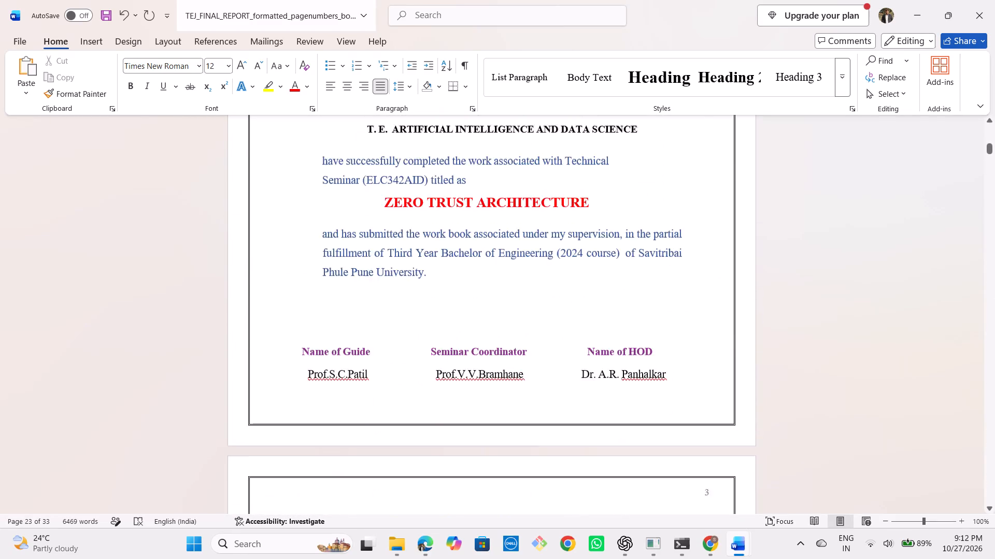
pyautogui.scroll(-4, 271, 294)
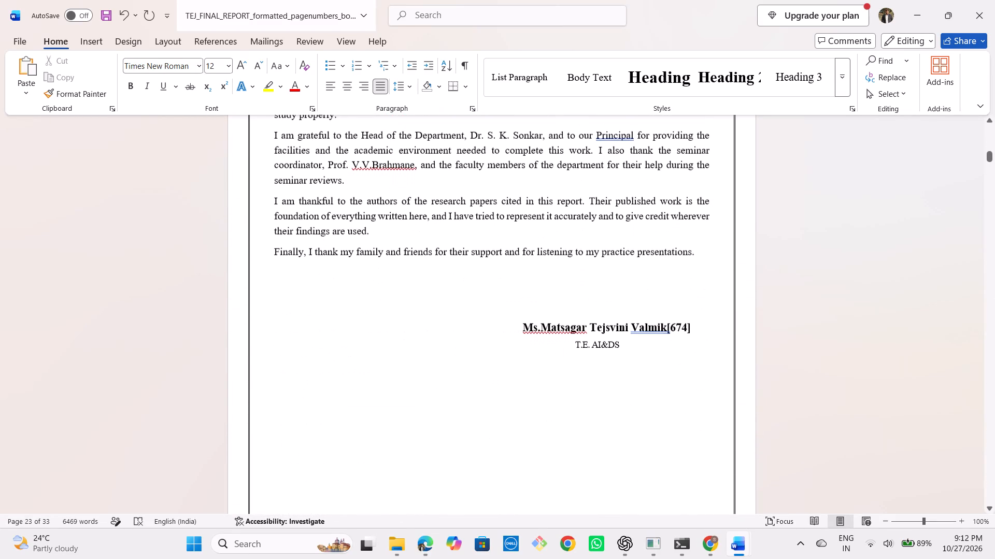
pyautogui.click(392, 160)
pyautogui.press('BackSpace')
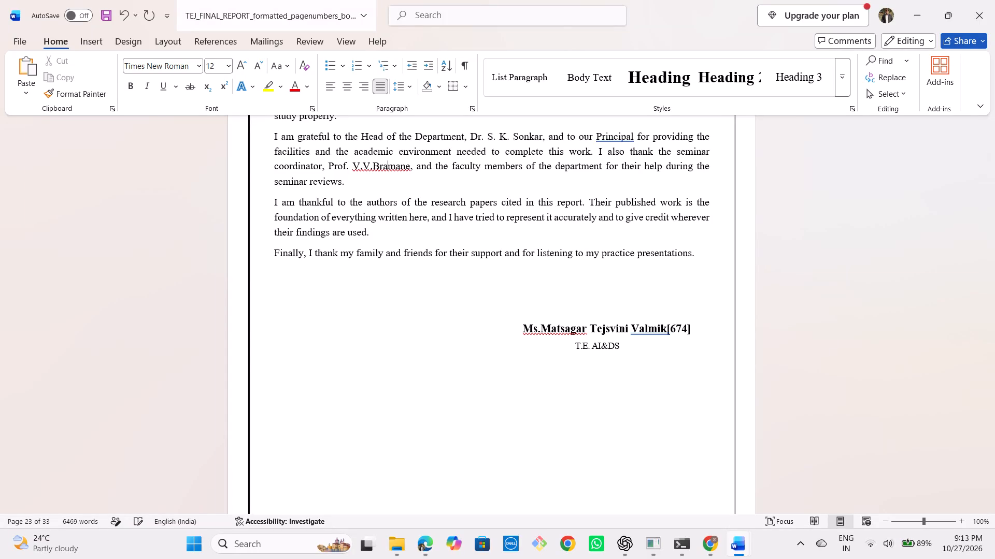
pyautogui.press('Right')
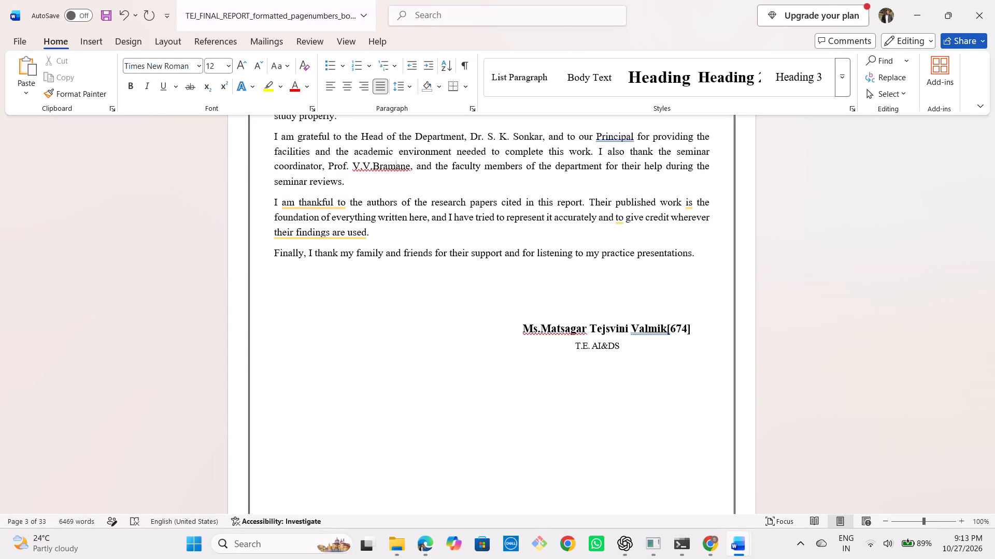
pyautogui.press('h')
pyautogui.scroll(2, 400, 176)
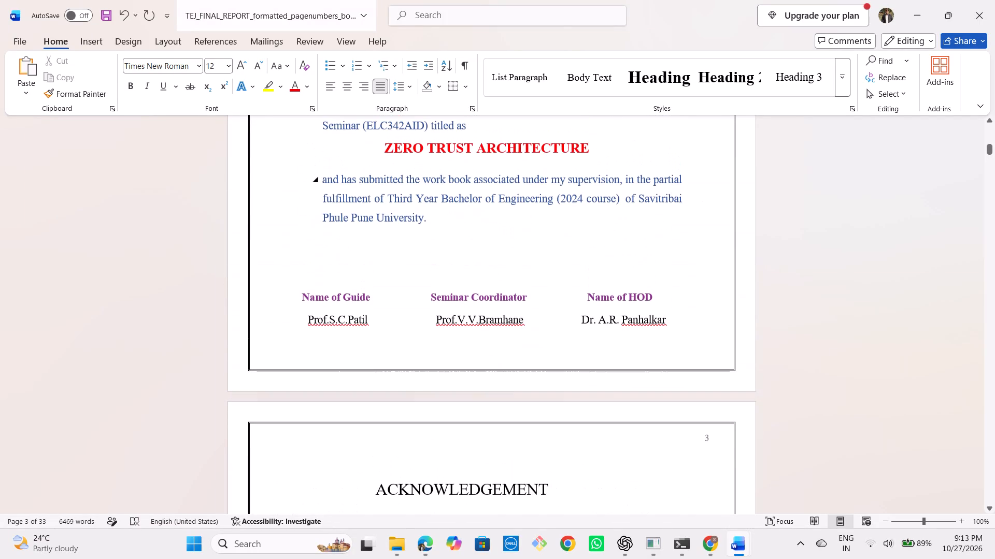
# Compare the seminar coordinator's name on the certificate page with the Acknowledgement and look over the Abstract page.
pyautogui.click(507, 322)
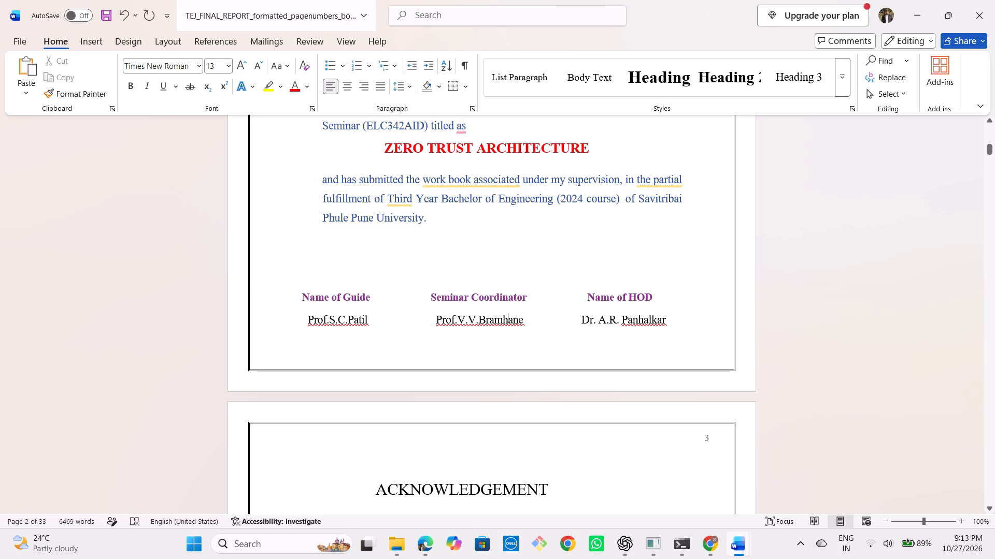
pyautogui.scroll(-8, 445, 477)
pyautogui.scroll(1, 445, 477)
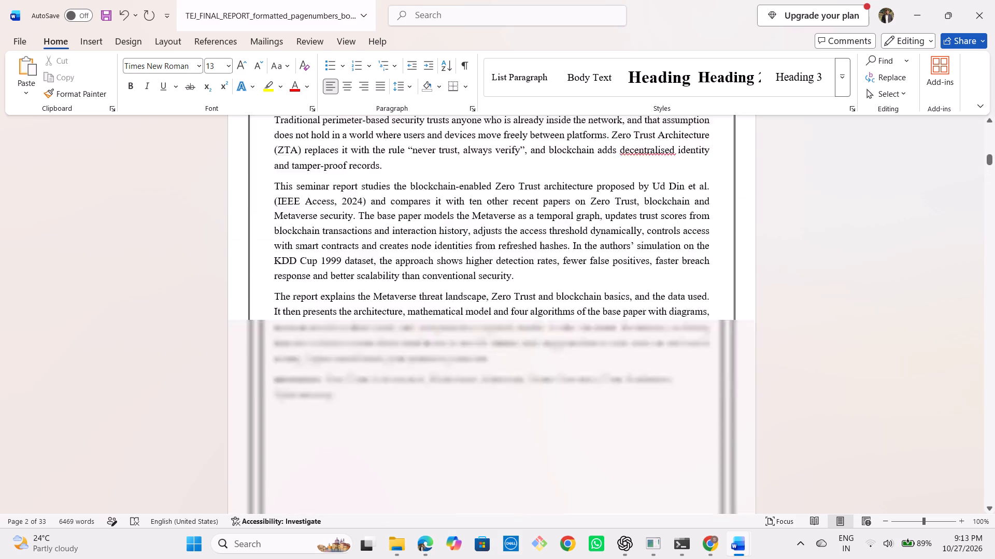
pyautogui.scroll(1, 445, 477)
pyautogui.scroll(-1, 535, 558)
pyautogui.scroll(-2, 544, 493)
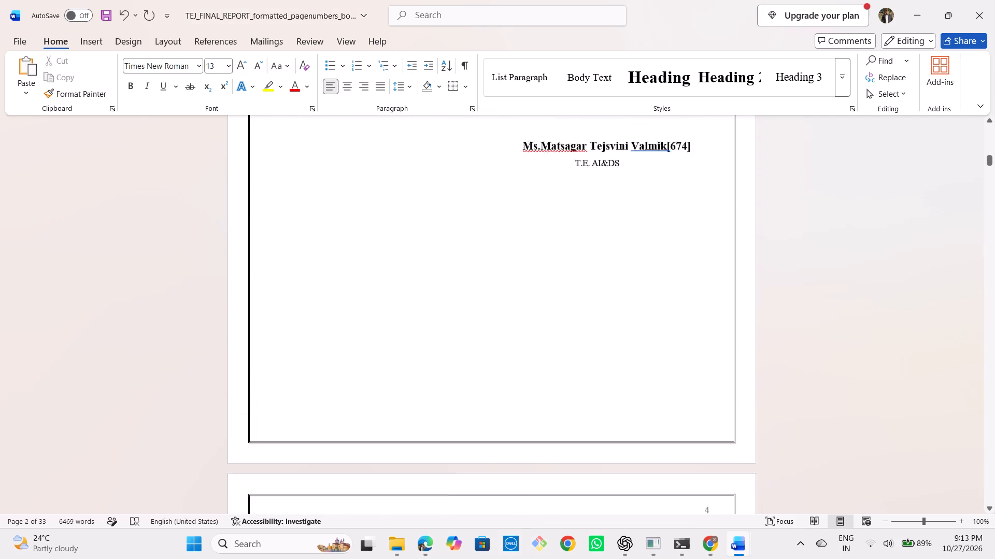
pyautogui.scroll(-1, 544, 493)
pyautogui.scroll(-1, 606, 459)
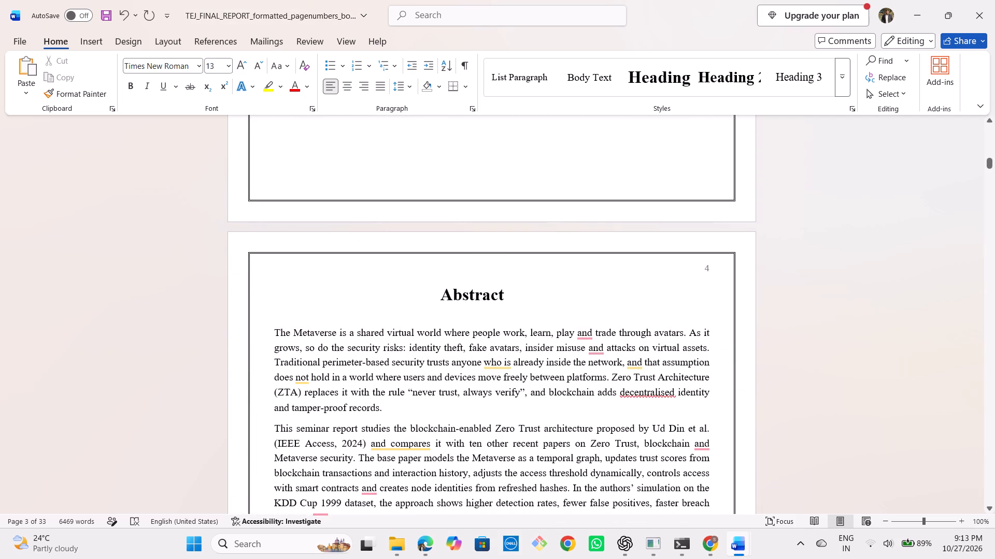
pyautogui.scroll(3, 668, 388)
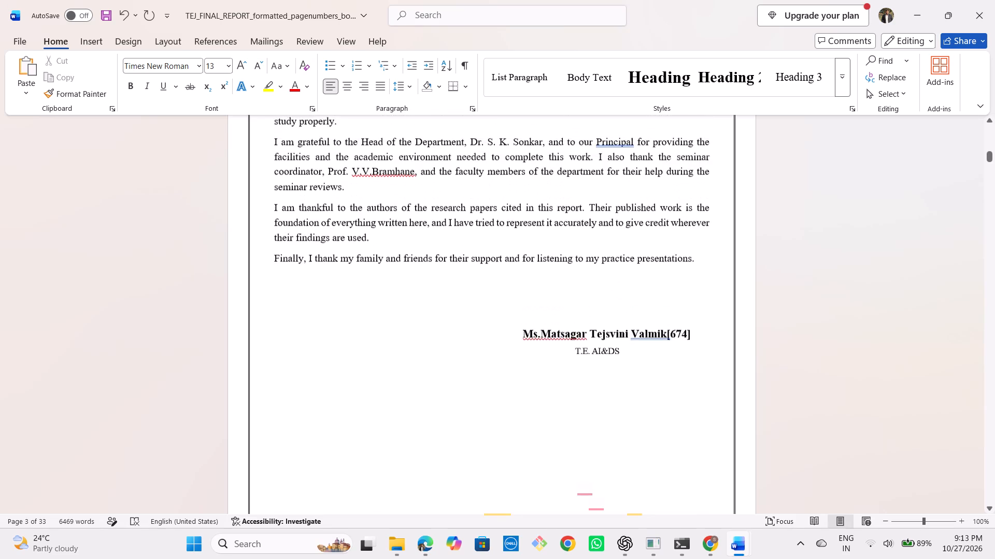
pyautogui.scroll(2, 668, 388)
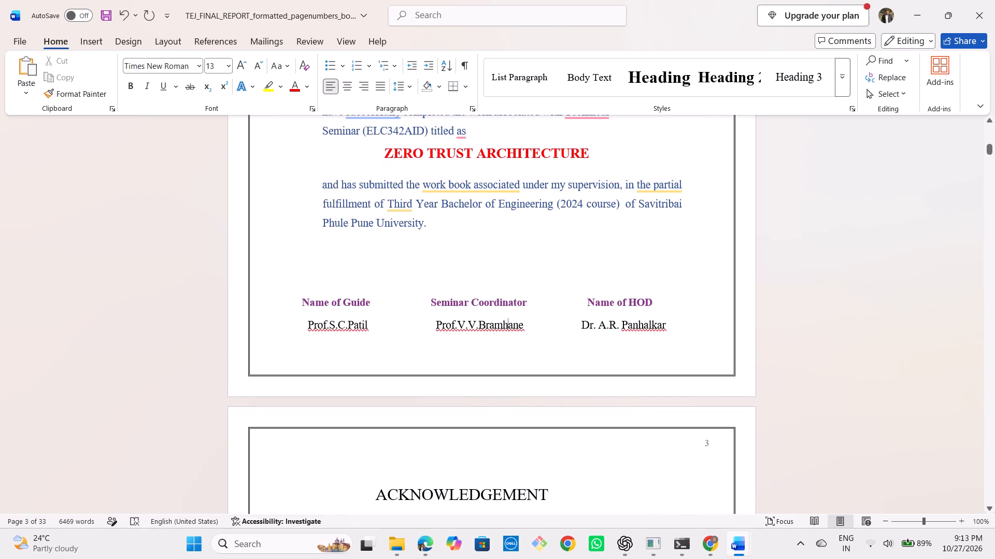
# Insert the letter a in the HOD's surname on the certificate page.
pyautogui.click(652, 329)
pyautogui.press('a')
# Review the layout of the pages from the Acknowledgement through the abbreviations, Contents table and Chapter 1 up to Figure 1.1.
pyautogui.scroll(-3, 652, 329)
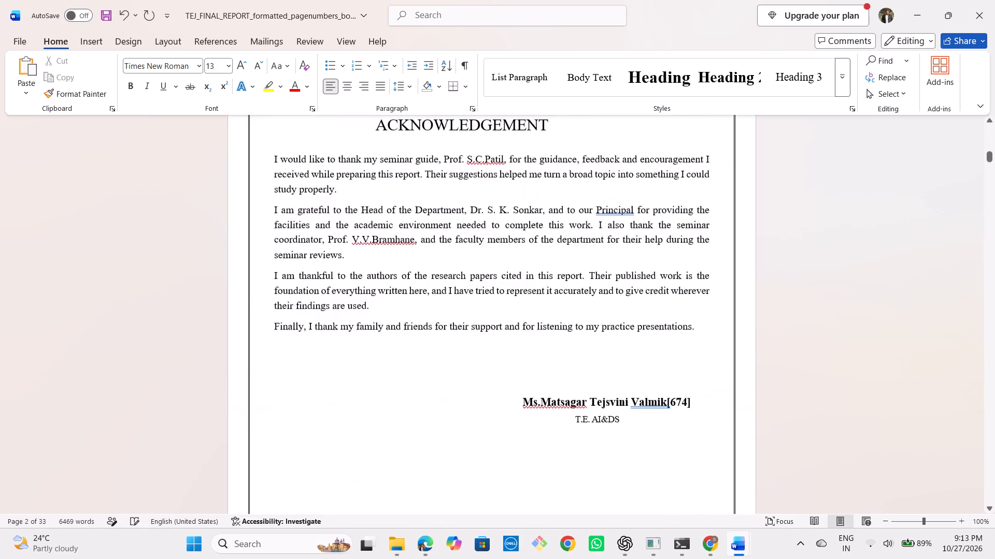
pyautogui.scroll(-6, 652, 329)
pyautogui.scroll(2, 652, 329)
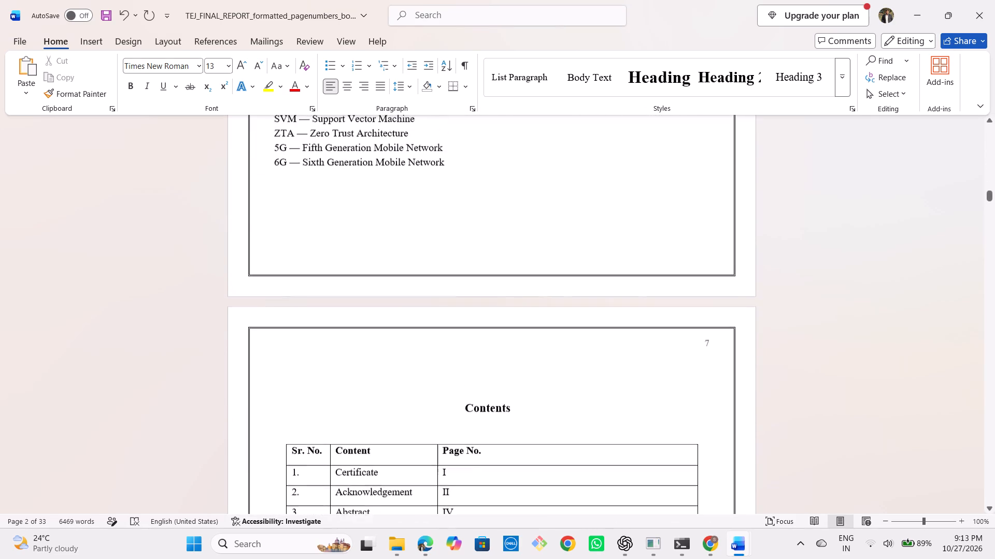
pyautogui.scroll(1, 652, 329)
pyautogui.scroll(-2, 652, 329)
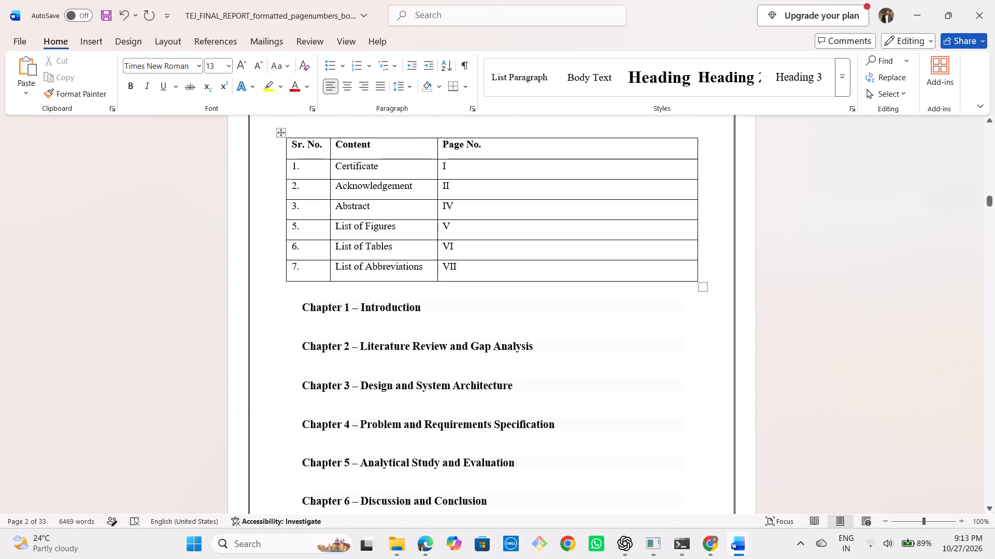
pyautogui.scroll(2, 513, 197)
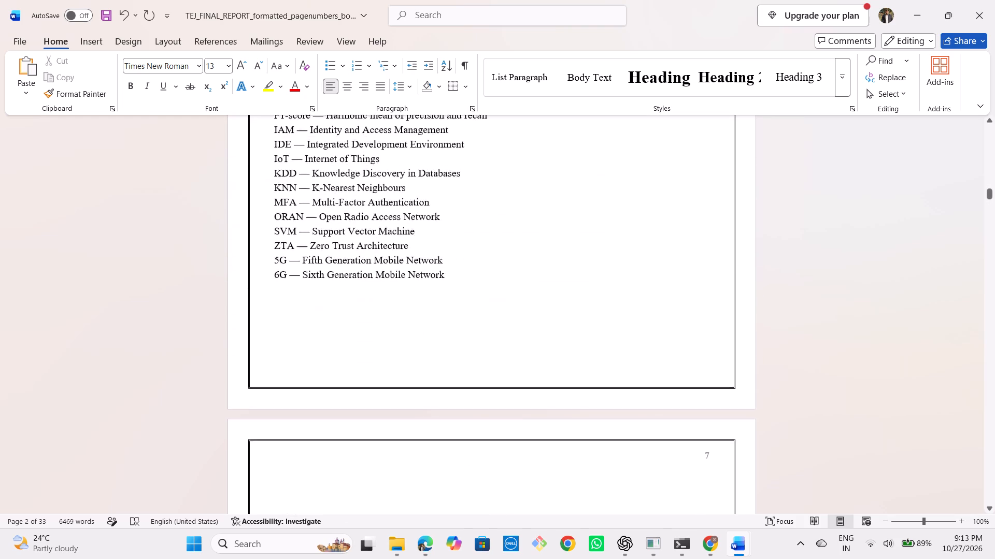
pyautogui.scroll(1, 513, 197)
pyautogui.scroll(-6, 513, 197)
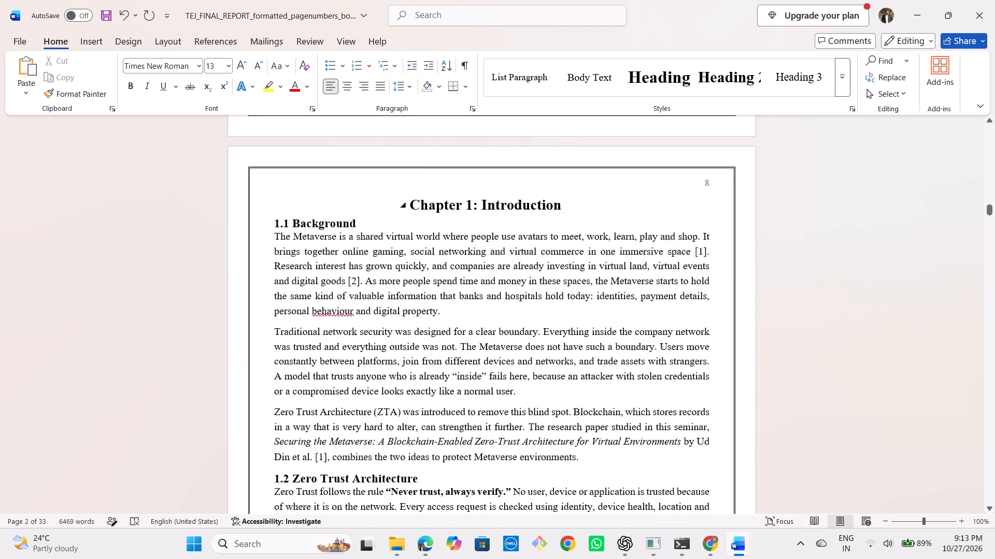
pyautogui.scroll(-3, 513, 197)
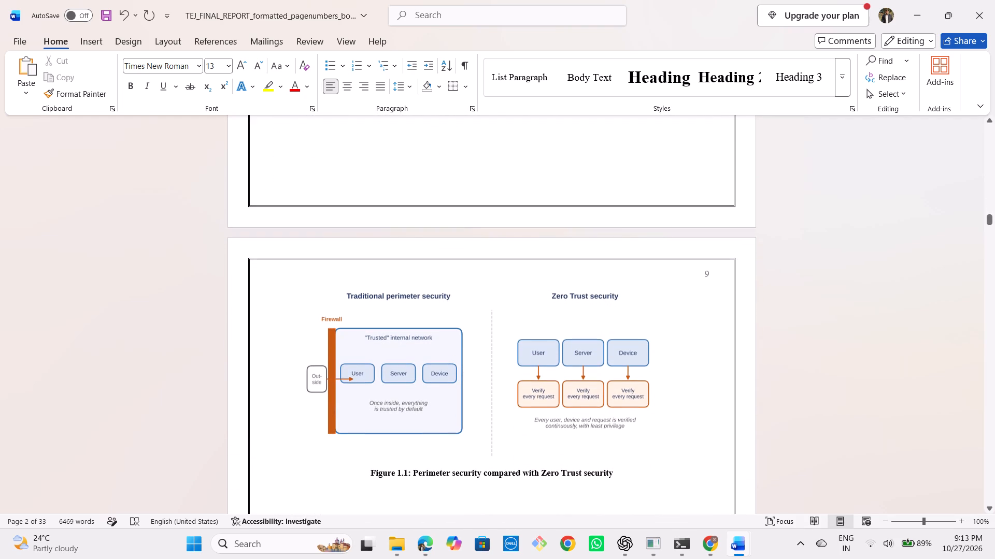
# Shrink Figure 1.1, the perimeter versus Zero Trust security diagram, slightly while keeping its proportions.
pyautogui.click(473, 362)
pyautogui.scroll(3, 473, 362)
pyautogui.scroll(-2, 473, 362)
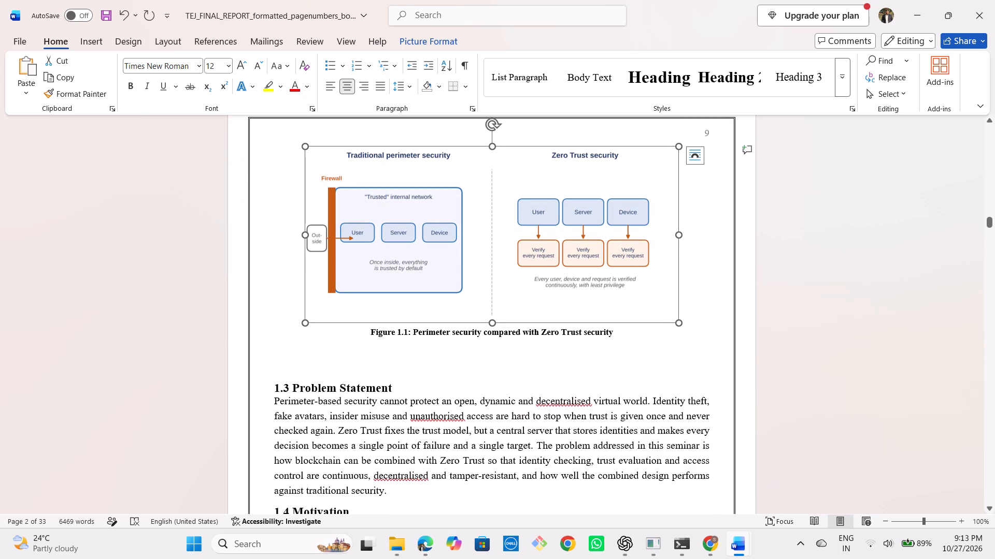
pyautogui.moveTo(677, 318); pyautogui.dragTo(650, 297)
pyautogui.click(650, 297)
pyautogui.moveTo(677, 320); pyautogui.dragTo(649, 295)
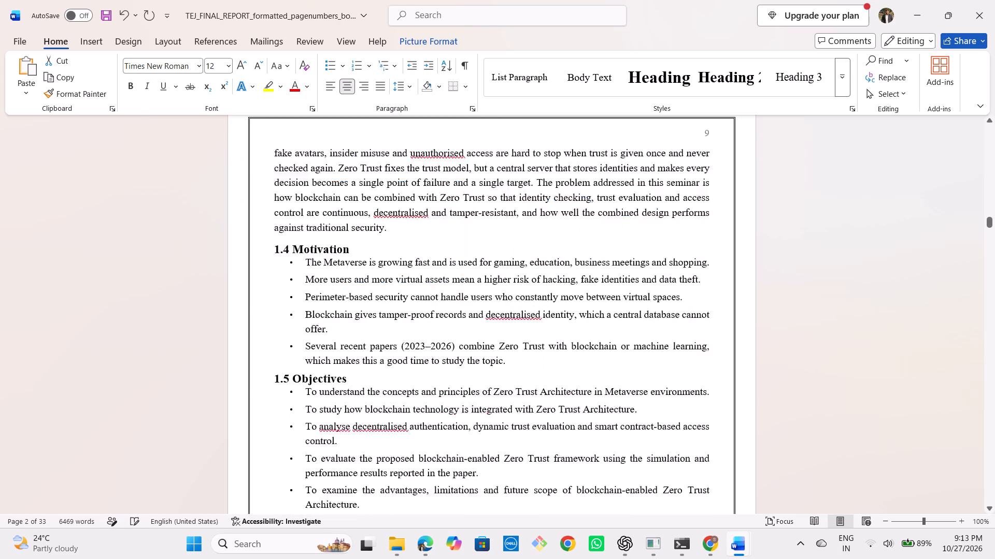
# Insert a blank line before the 1.3 Problem Statement heading below Figure 1.1 and check the page flow.
pyautogui.click(276, 343)
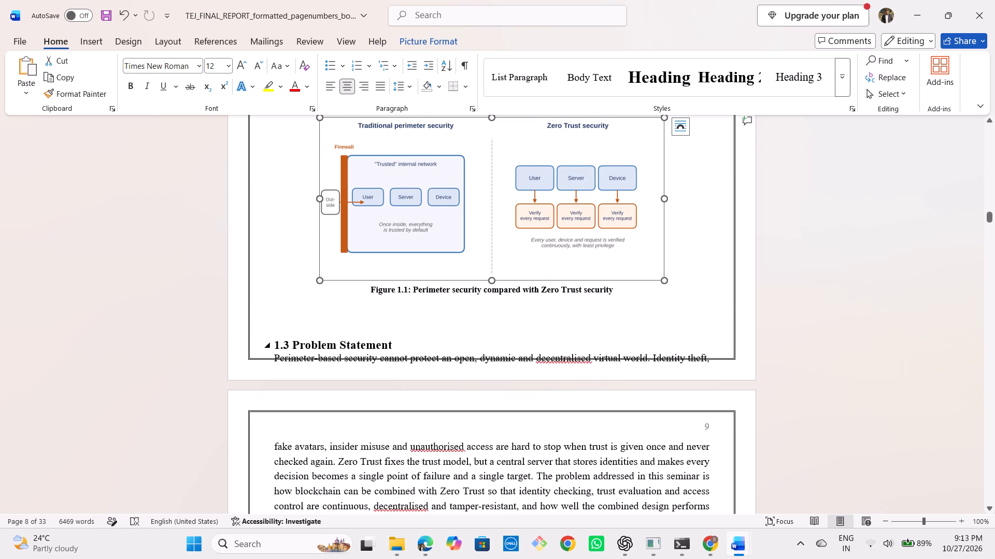
pyautogui.press('Return')
pyautogui.scroll(-1, 276, 343)
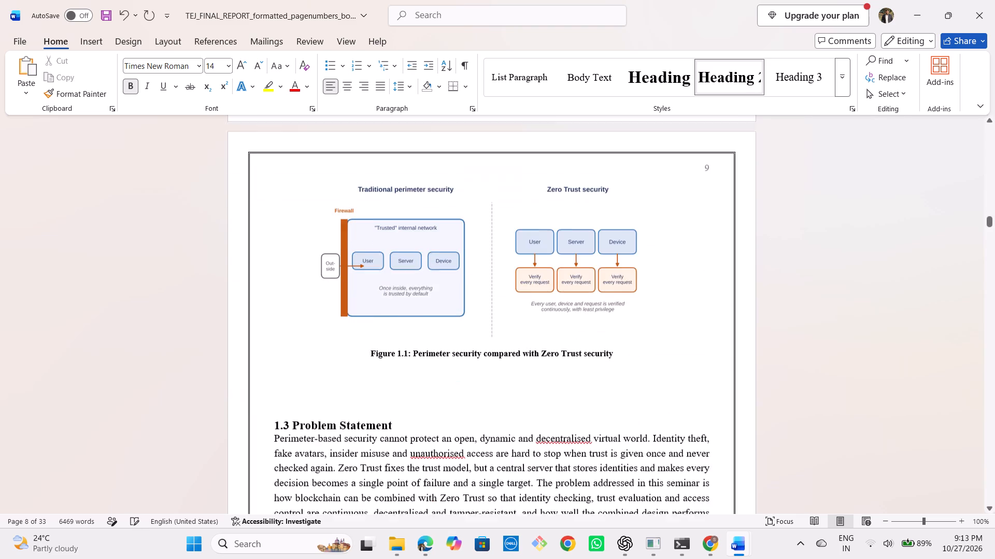
pyautogui.scroll(-1, 276, 343)
pyautogui.scroll(1, 276, 343)
pyautogui.scroll(-6, 276, 343)
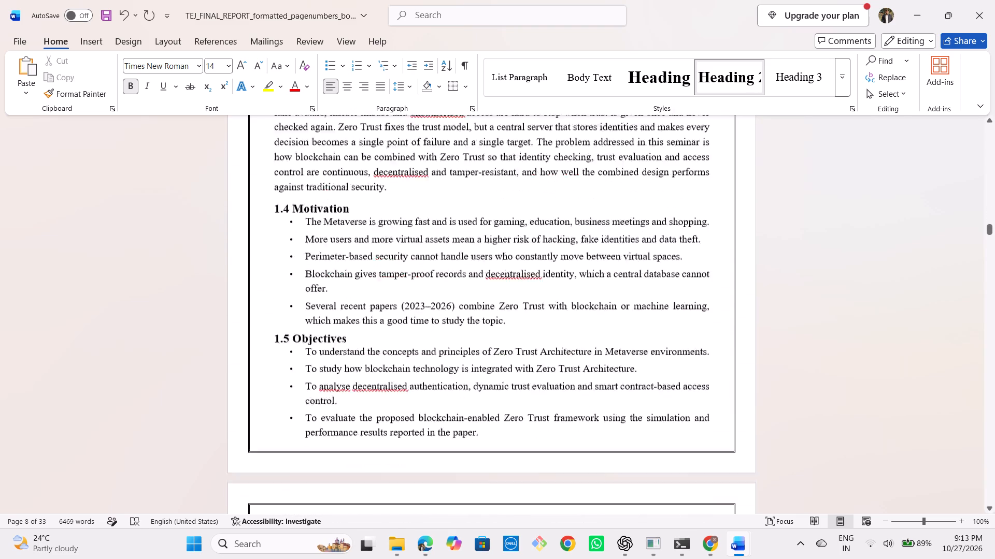
pyautogui.scroll(-9, 276, 343)
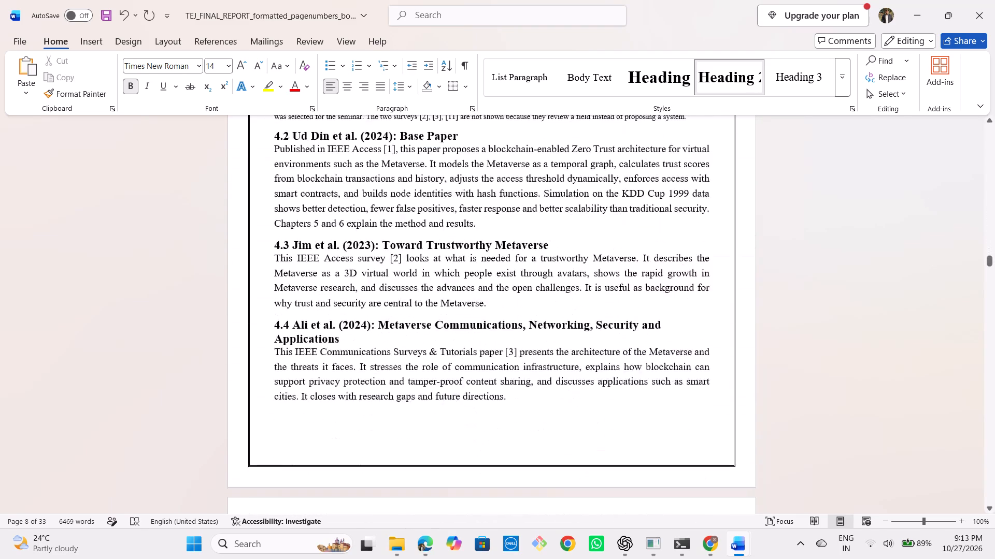
pyautogui.scroll(-9, 276, 343)
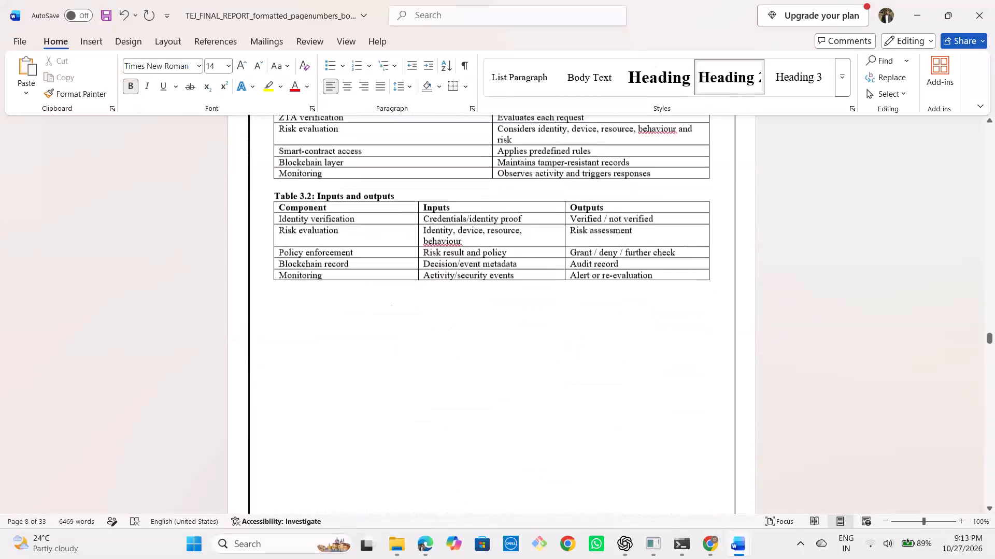
pyautogui.scroll(-10, 276, 343)
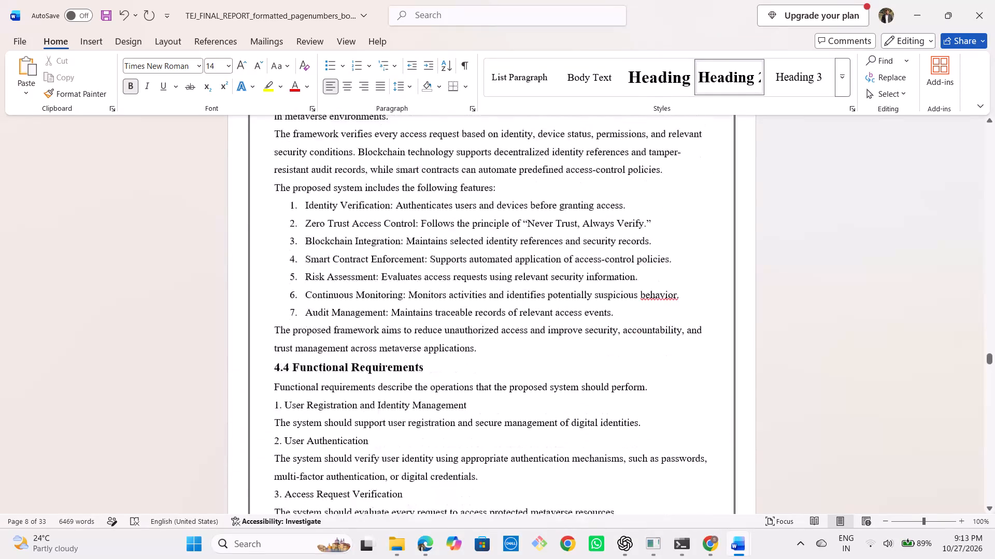
pyautogui.scroll(-5, 276, 343)
pyautogui.scroll(1, 276, 343)
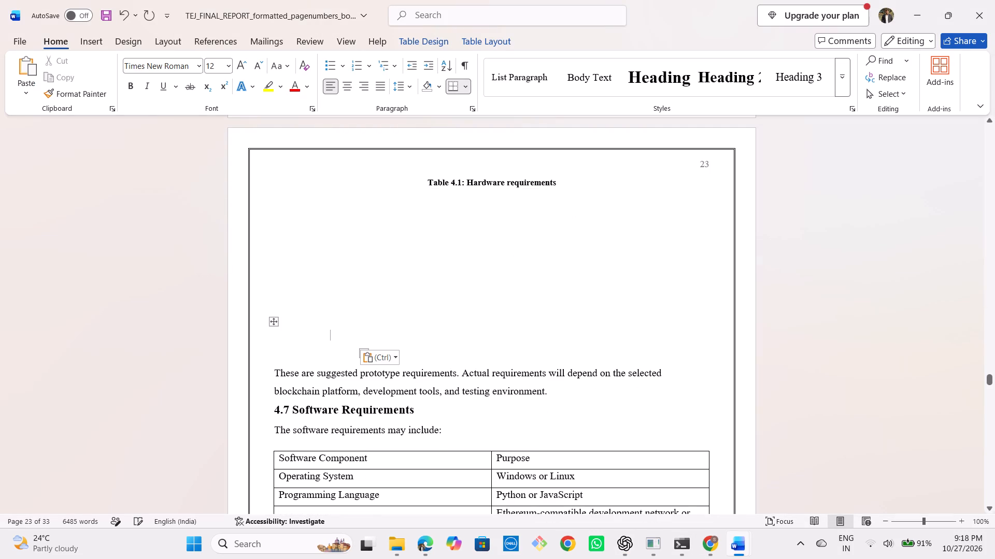
pyautogui.click(328, 334)
pyautogui.tripleClick(328, 334)
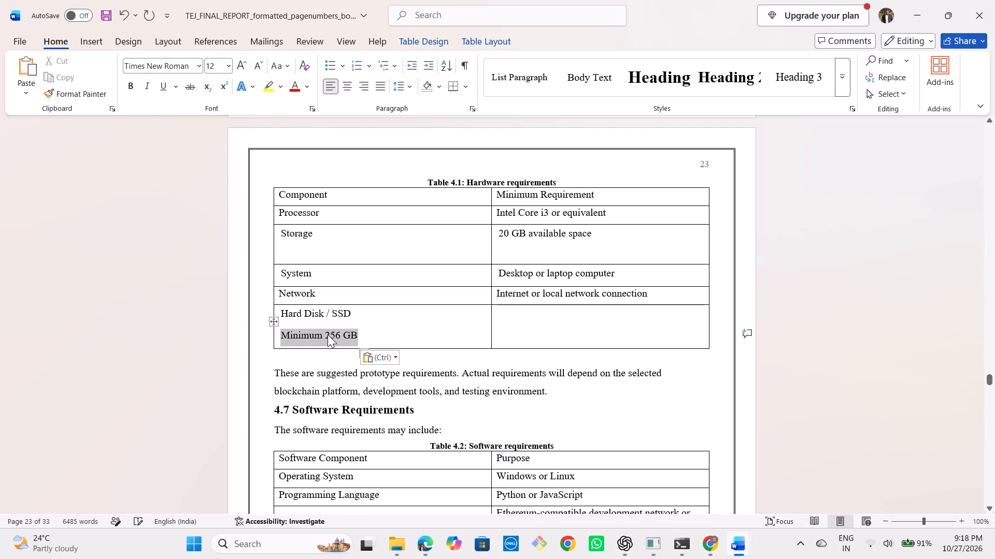
pyautogui.hotkey('ctrl', 'c')
pyautogui.press('BackSpace')
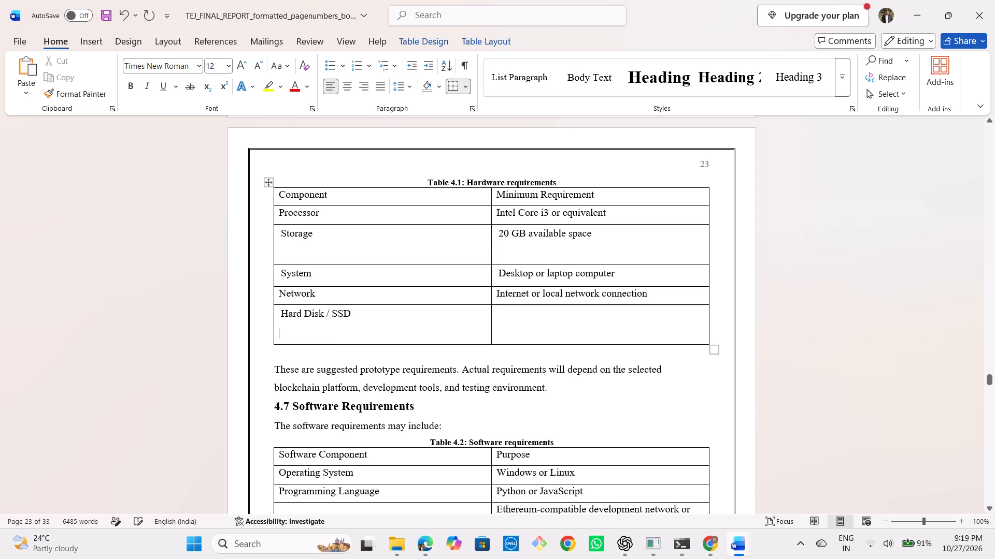
pyautogui.press('BackSpace')
pyautogui.click(549, 320)
pyautogui.hotkey('ctrl', 'v')
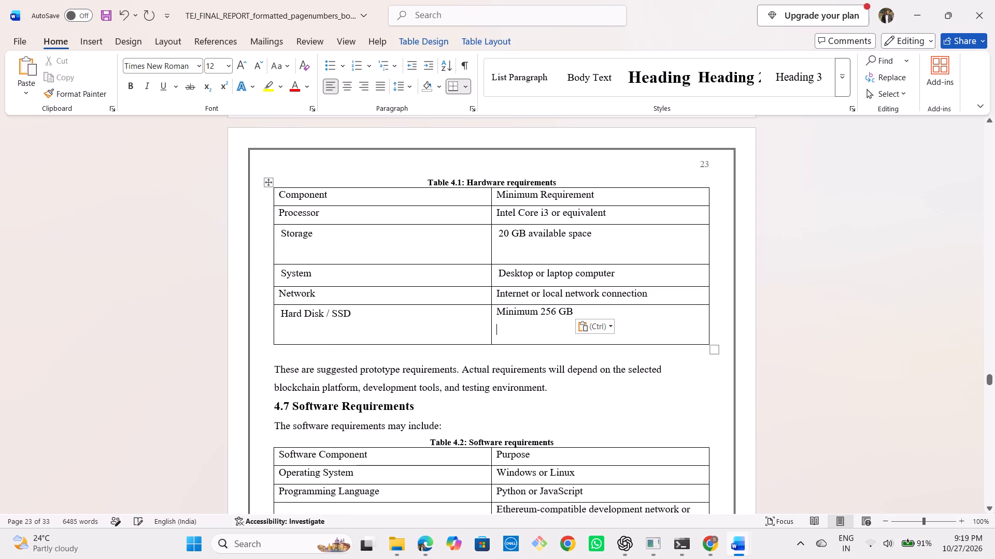
# Look through the remaining chapters from Table 4.1 to the bibliography, and return to the cover page.
pyautogui.scroll(-11, 390, 321)
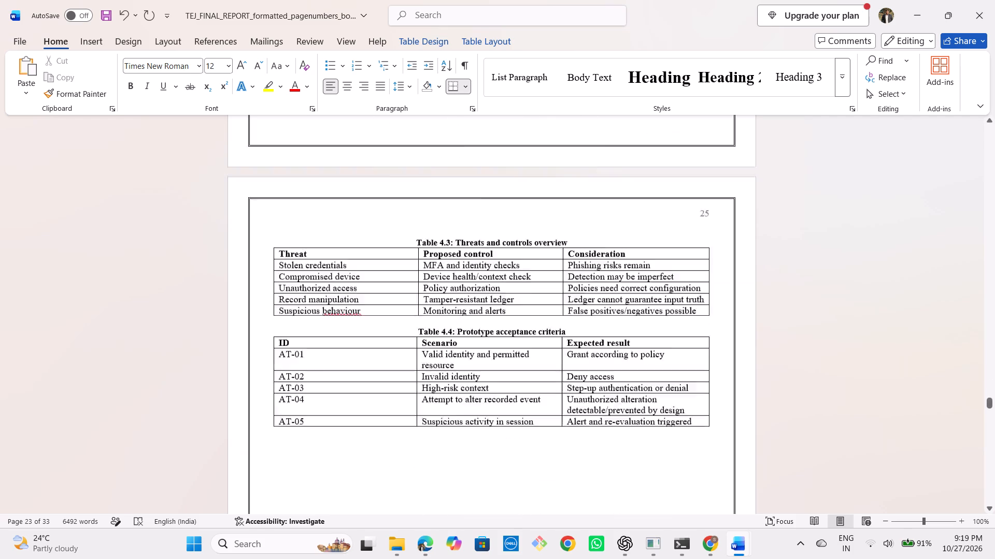
pyautogui.scroll(-13, 390, 321)
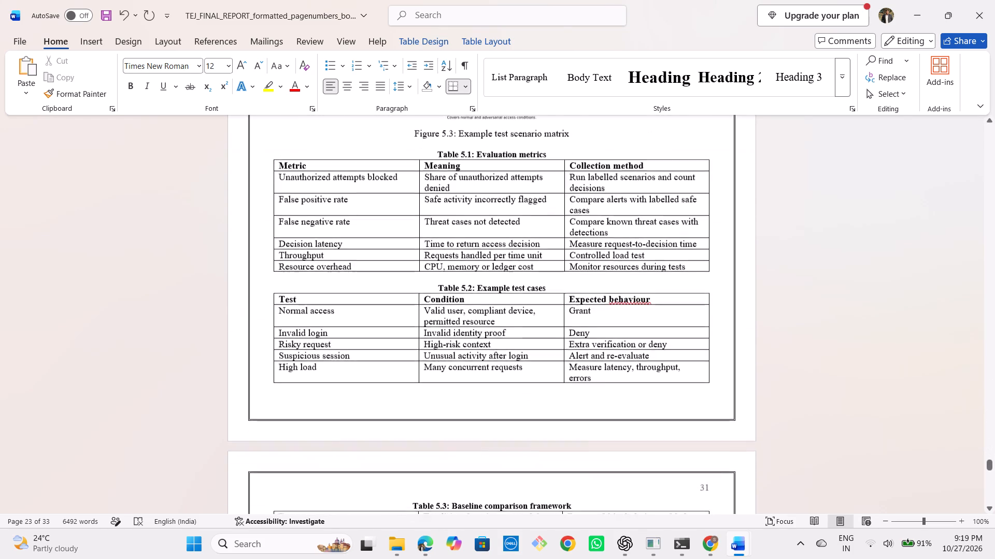
pyautogui.scroll(-20, 390, 321)
pyautogui.scroll(-20, 390, 321)
pyautogui.scroll(-4, 390, 321)
pyautogui.scroll(5, 390, 321)
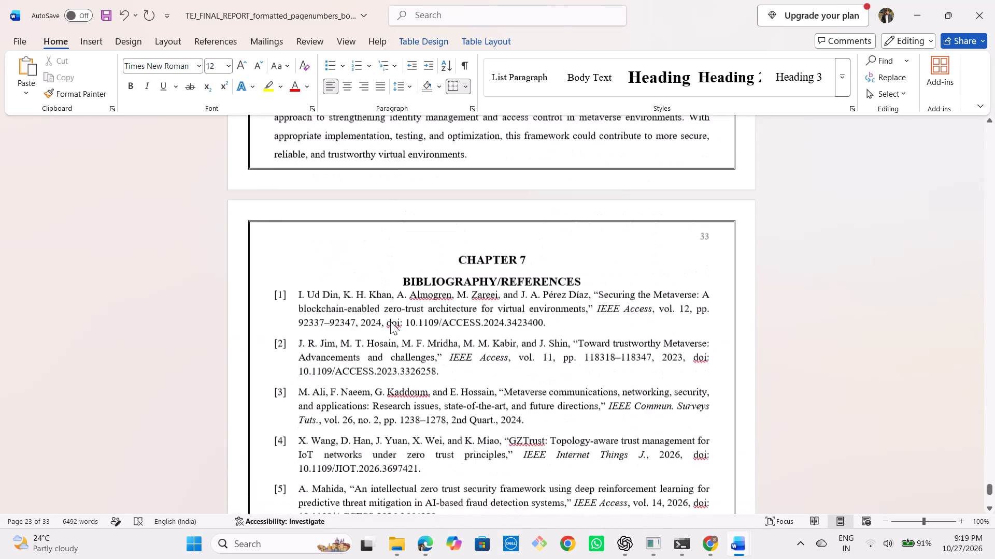
pyautogui.scroll(4, 390, 321)
pyautogui.scroll(17, 390, 321)
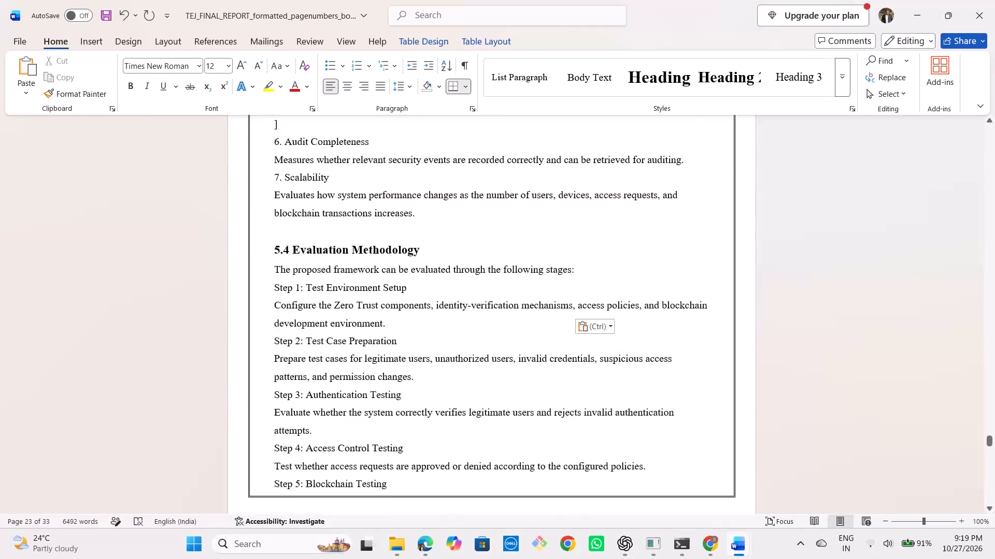
pyautogui.scroll(14, 390, 321)
pyautogui.scroll(20, 390, 321)
pyautogui.scroll(20, 390, 321)
pyautogui.scroll(20, 390, 321)
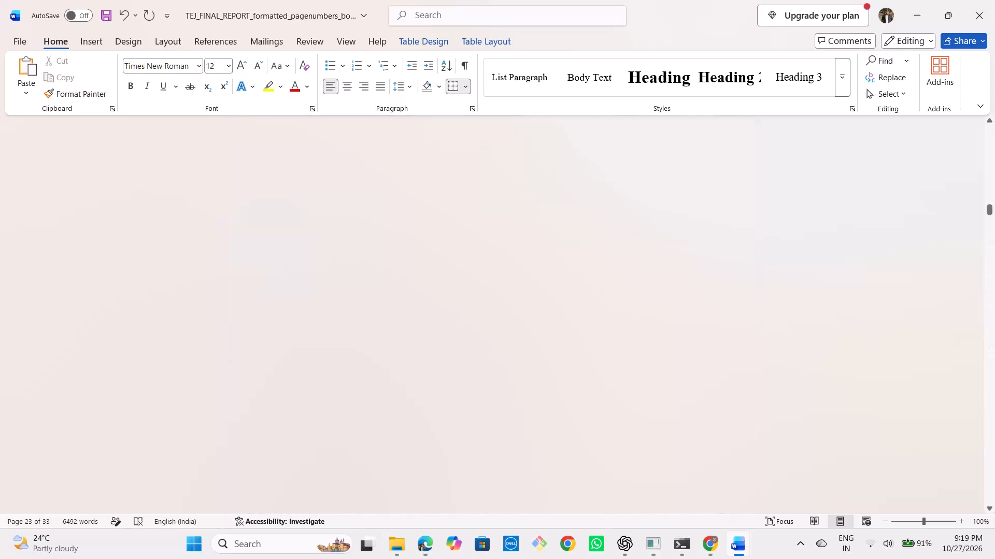
pyautogui.scroll(20, 390, 321)
pyautogui.scroll(20, 390, 321)
pyautogui.scroll(20, 390, 321)
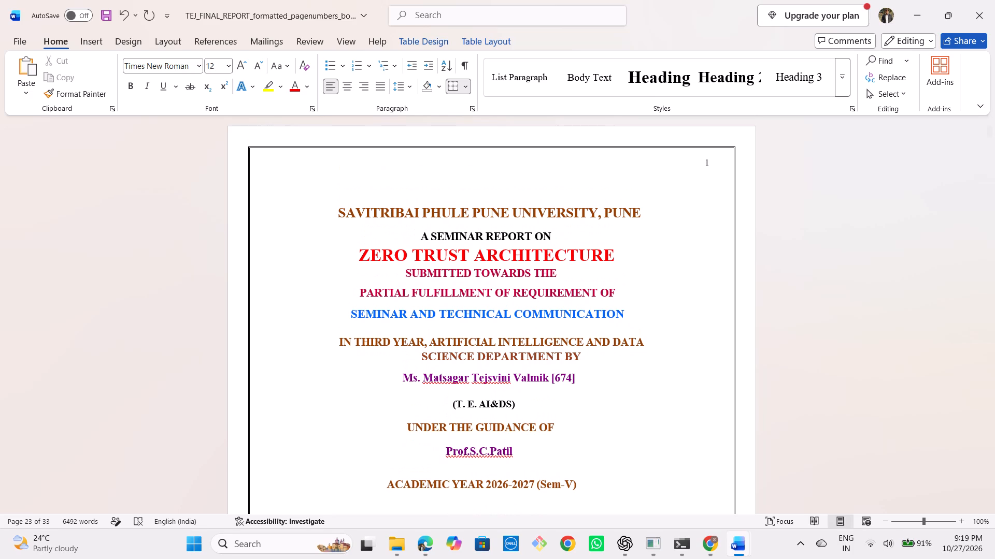
# Examine the report's front matter from the cover page through the certificate, acknowledgement and abstract to the List of Figures.
pyautogui.keyDown('ctrl'); pyautogui.scroll(-4, 390, 321); pyautogui.keyUp('ctrl')
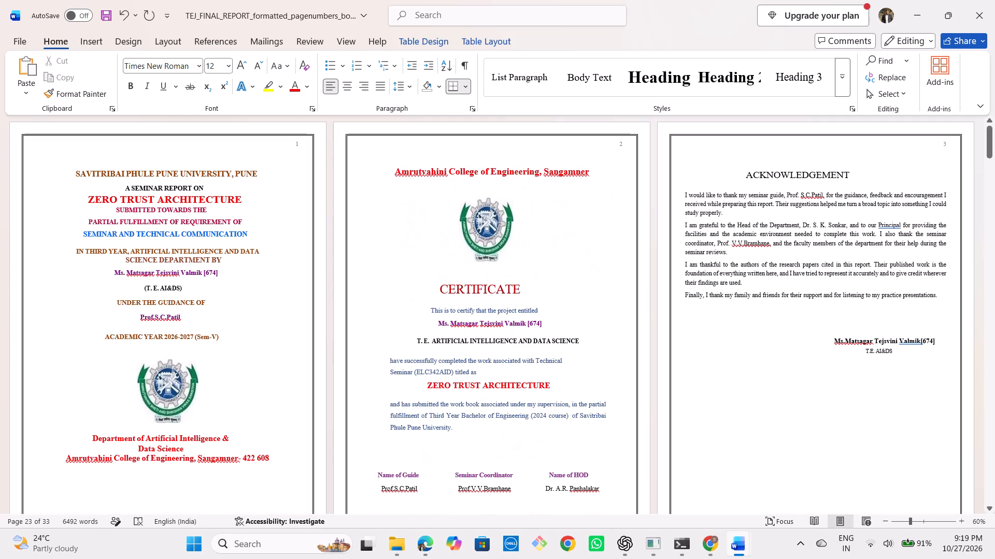
pyautogui.keyDown('ctrl'); pyautogui.scroll(3, 364, 310); pyautogui.keyUp('ctrl')
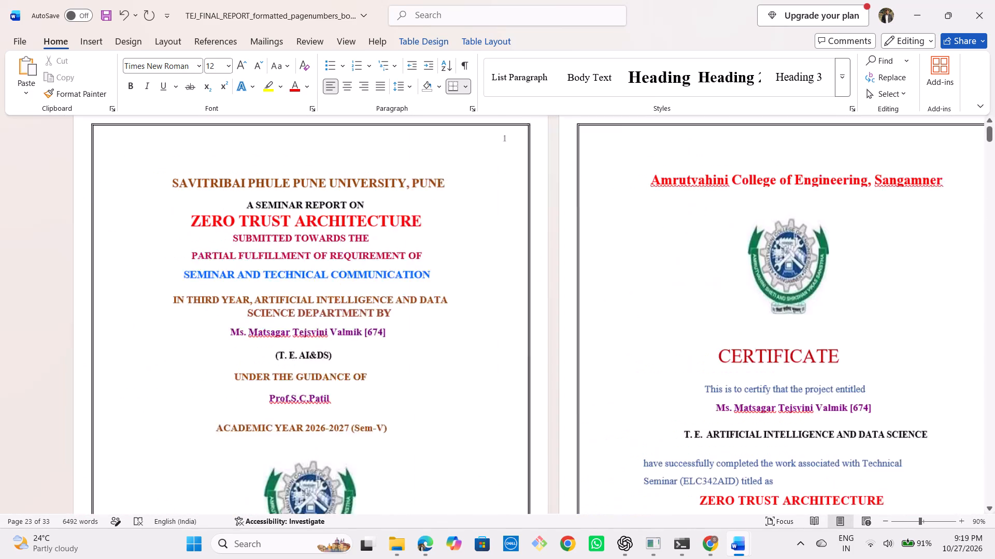
pyautogui.keyDown('ctrl'); pyautogui.scroll(1, 364, 310); pyautogui.keyUp('ctrl')
pyautogui.scroll(-3, 364, 310)
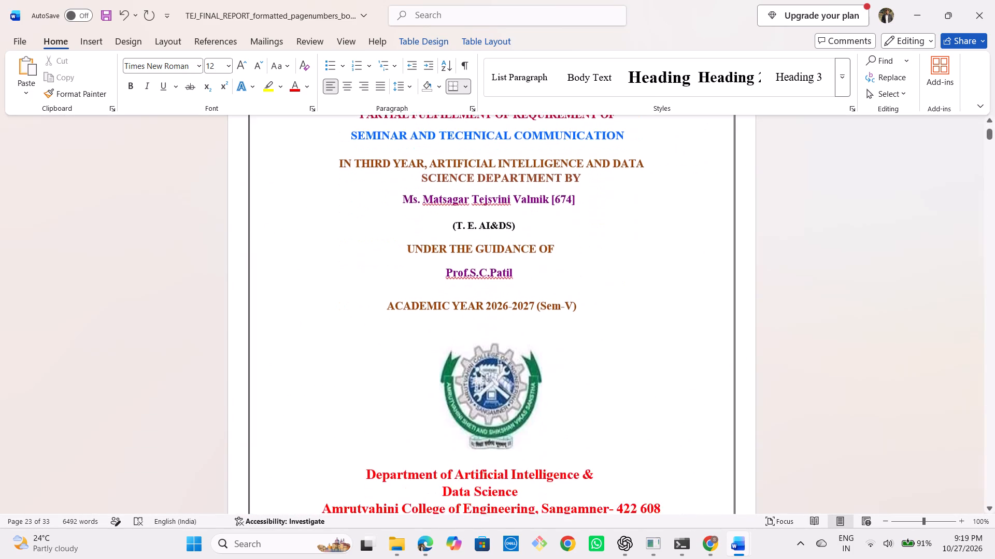
pyautogui.scroll(-6, 364, 310)
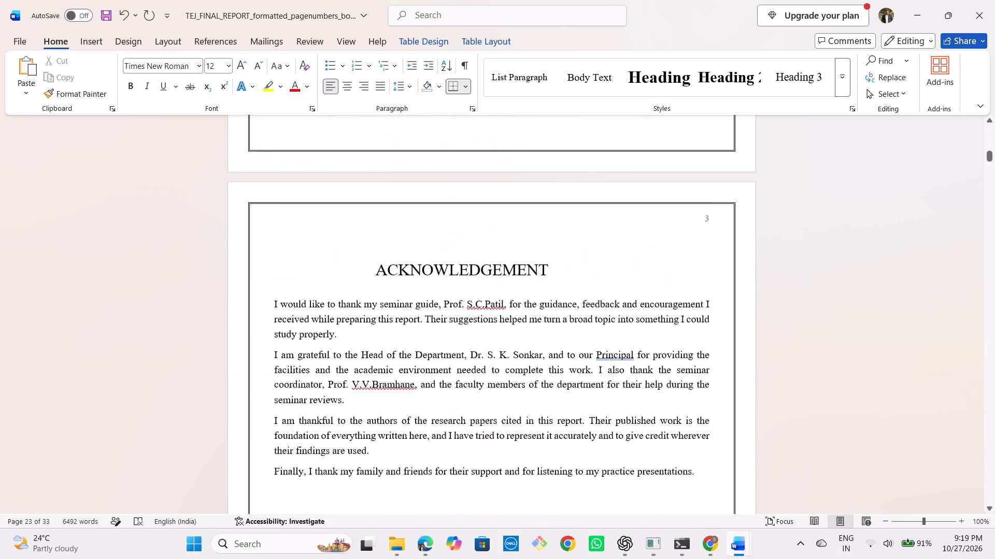
pyautogui.scroll(-1, 364, 310)
pyautogui.scroll(1, 364, 310)
pyautogui.scroll(-1, 364, 310)
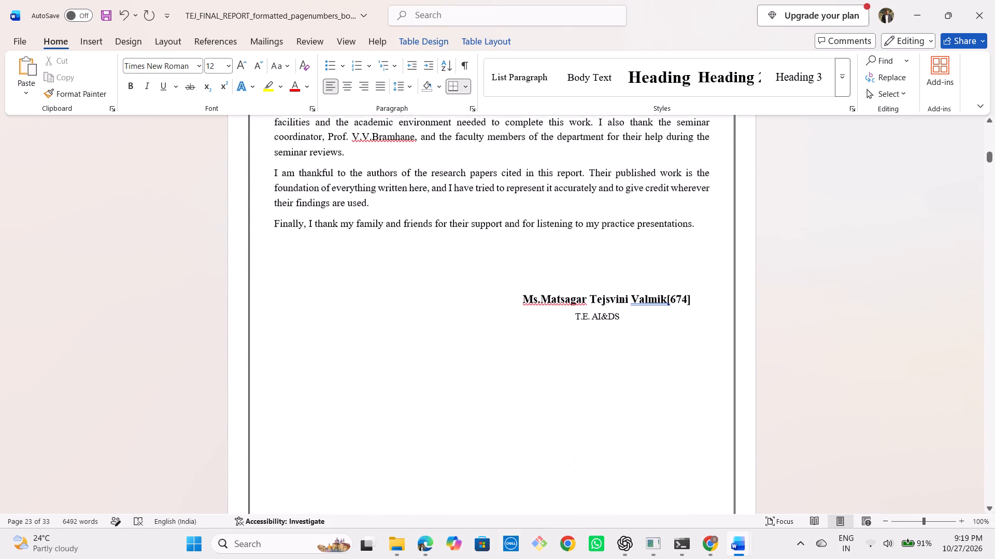
pyautogui.scroll(-4, 364, 310)
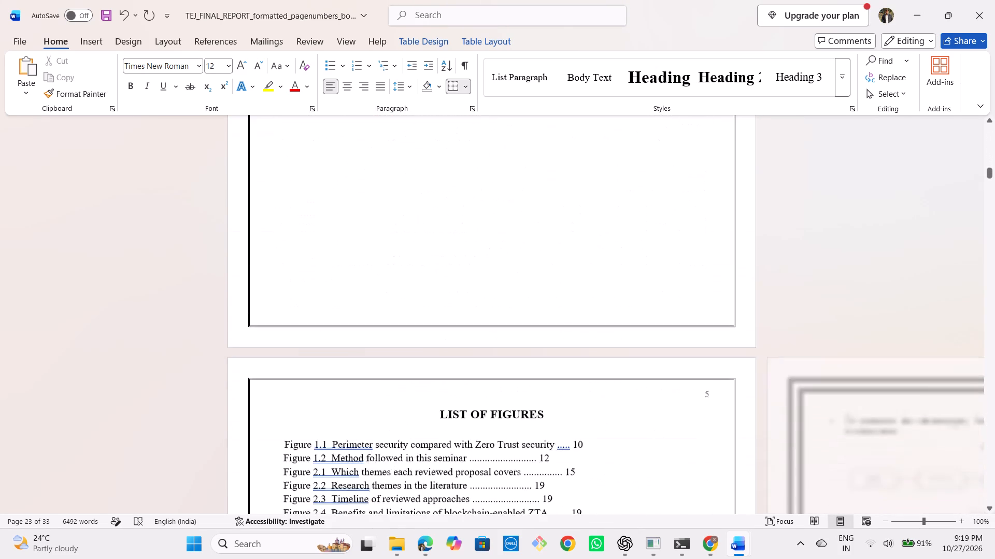
pyautogui.scroll(-1, 364, 310)
# Insert a space after "Ms." in the student's name beneath the Acknowledgement text.
pyautogui.scroll(4, 364, 310)
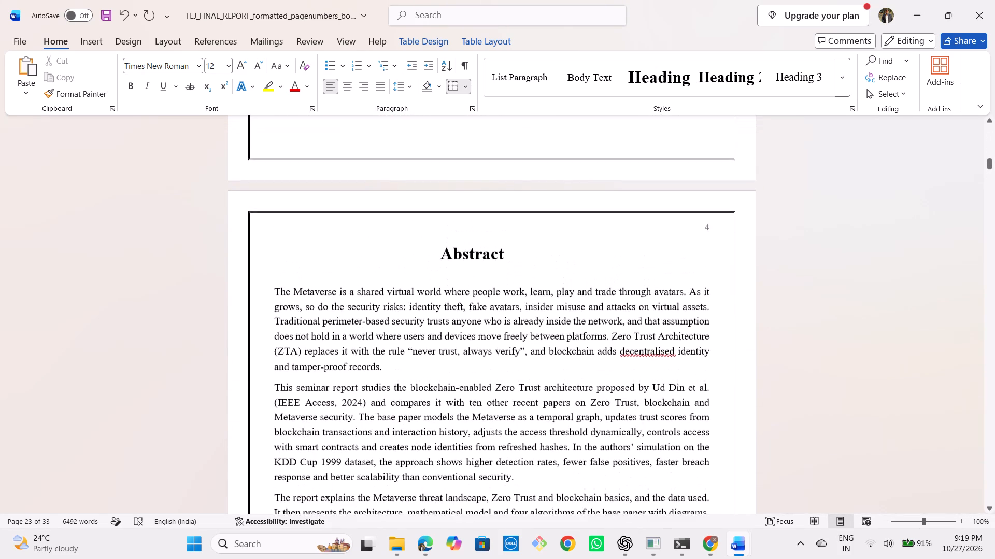
pyautogui.scroll(2, 364, 310)
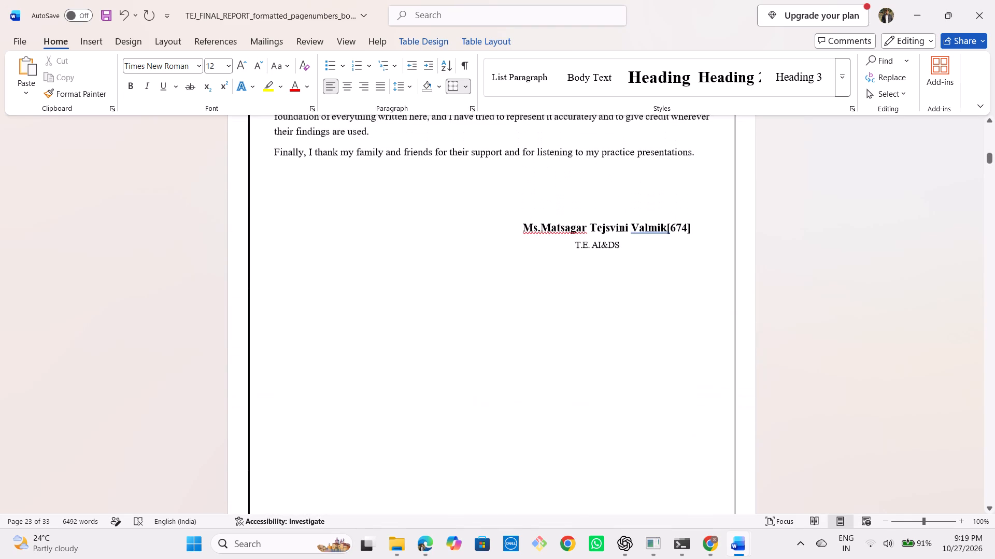
pyautogui.click(532, 205)
pyautogui.click(542, 226)
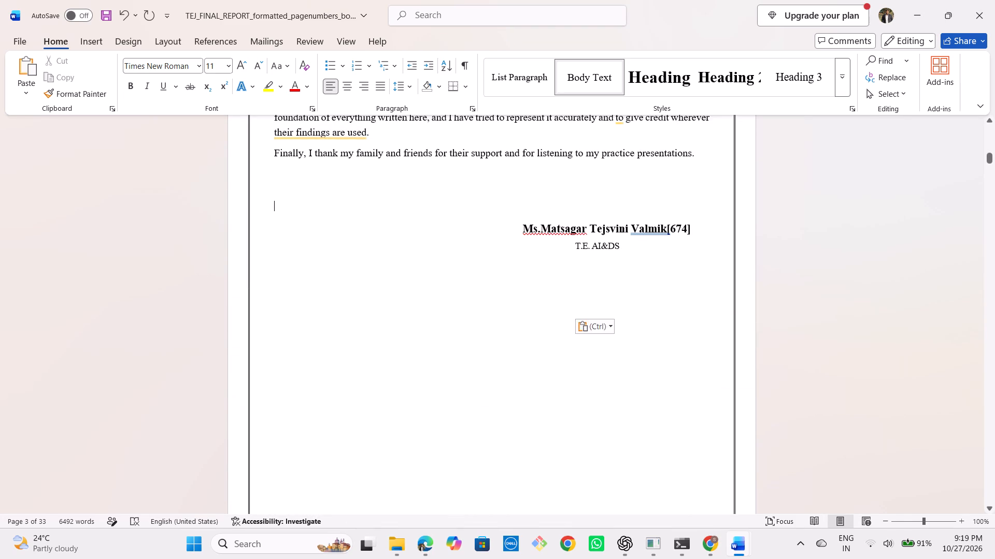
pyautogui.press('space')
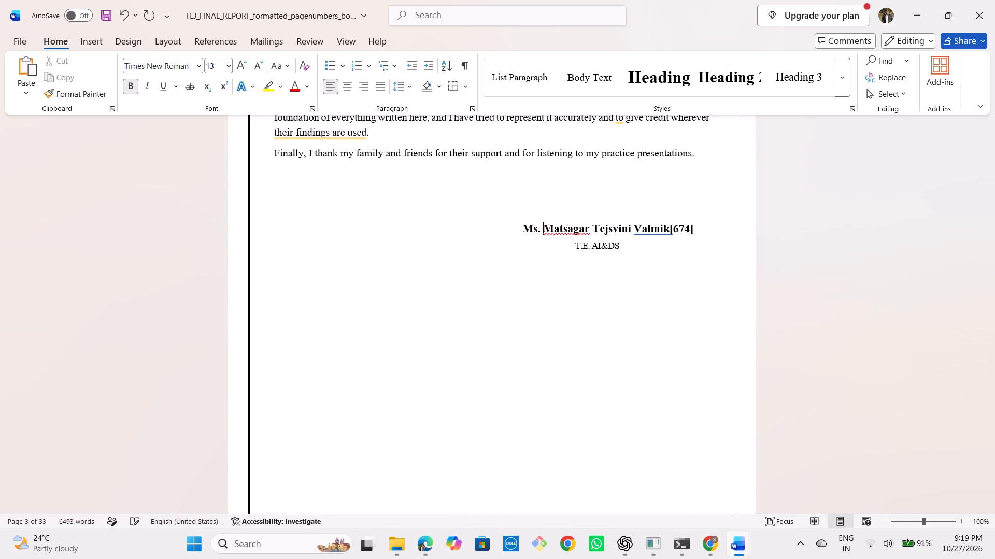
# Review the Abstract and List of Figures pages that follow the Acknowledgement.
pyautogui.scroll(2, 542, 226)
pyautogui.scroll(-2, 553, 290)
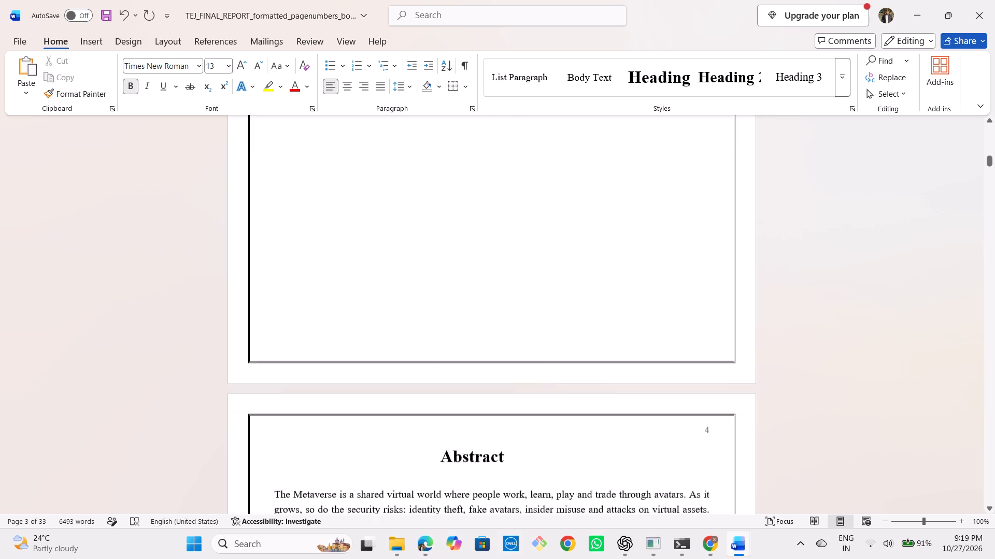
pyautogui.scroll(-6, 553, 290)
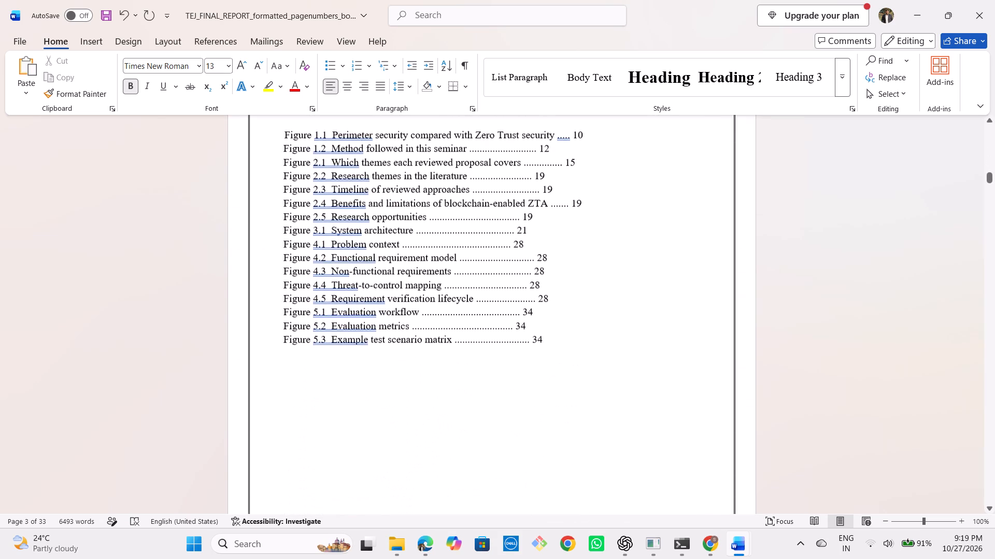
pyautogui.scroll(-2, 553, 290)
pyautogui.scroll(1, 553, 290)
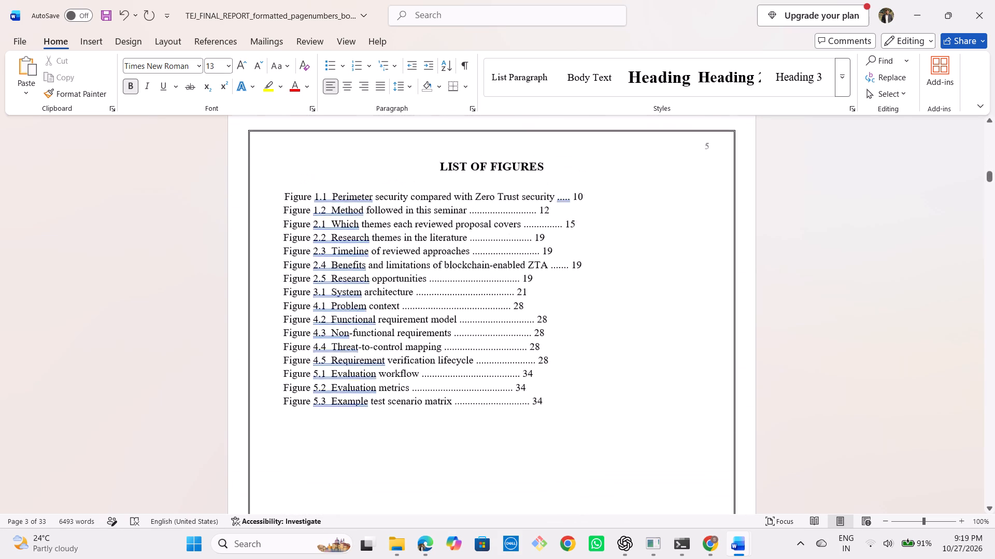
pyautogui.scroll(3, 553, 290)
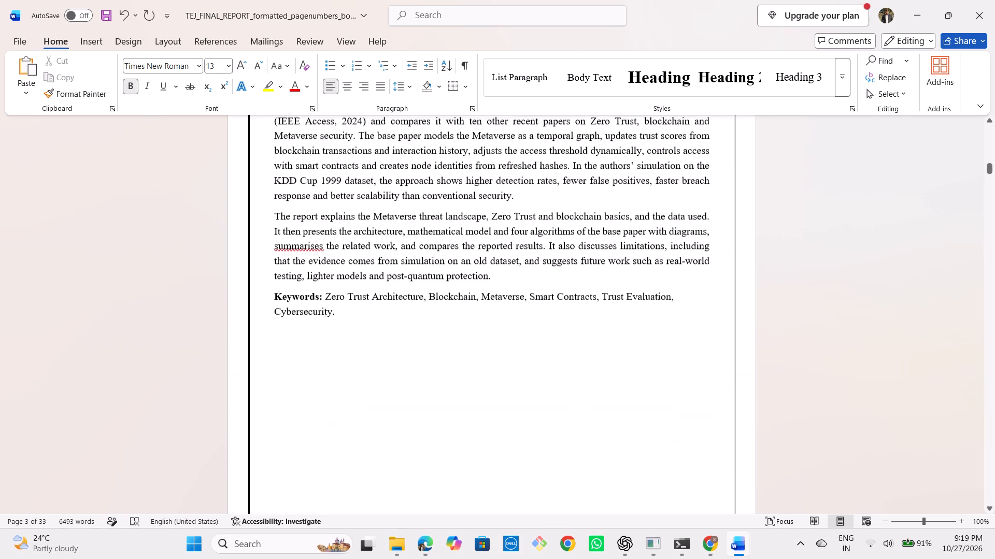
pyautogui.scroll(2, 553, 290)
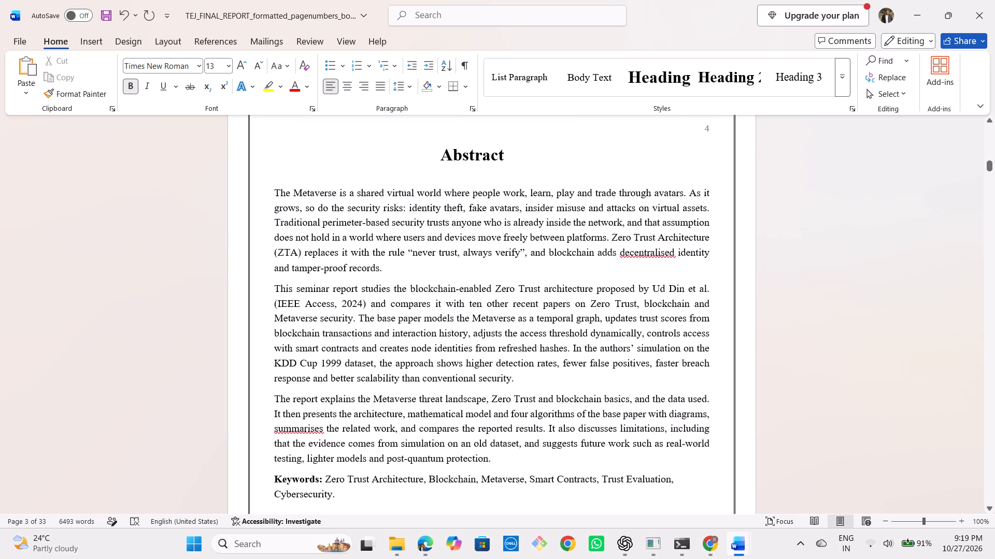
# Change "decentralised" to the spelling "decentralized" in the first paragraph of the Abstract.
pyautogui.click(663, 256)
pyautogui.press('BackSpace')
pyautogui.press('z')
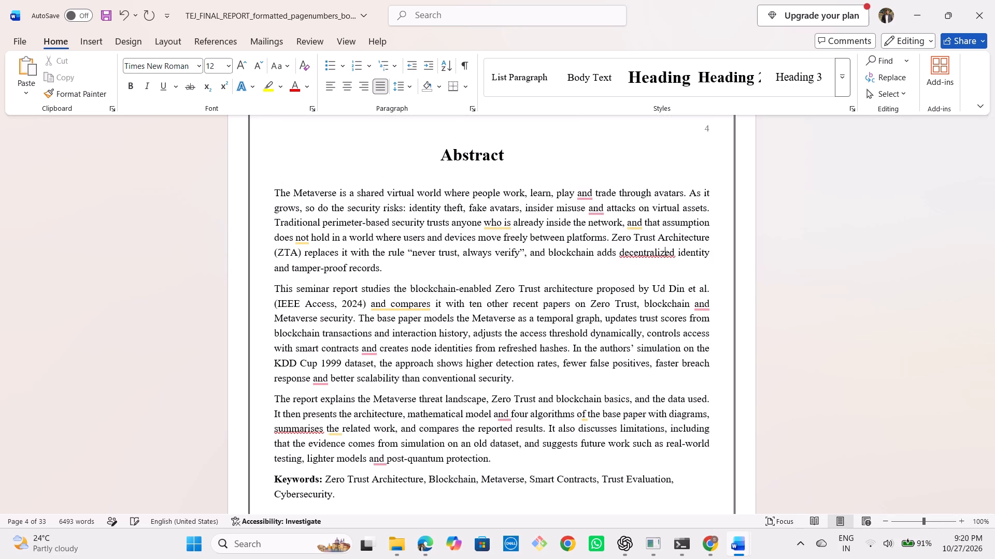
# Review the report's layout from the List of Figures through Chapters 1 to 3 and into the Chapter 4 requirements.
pyautogui.scroll(-7, 663, 256)
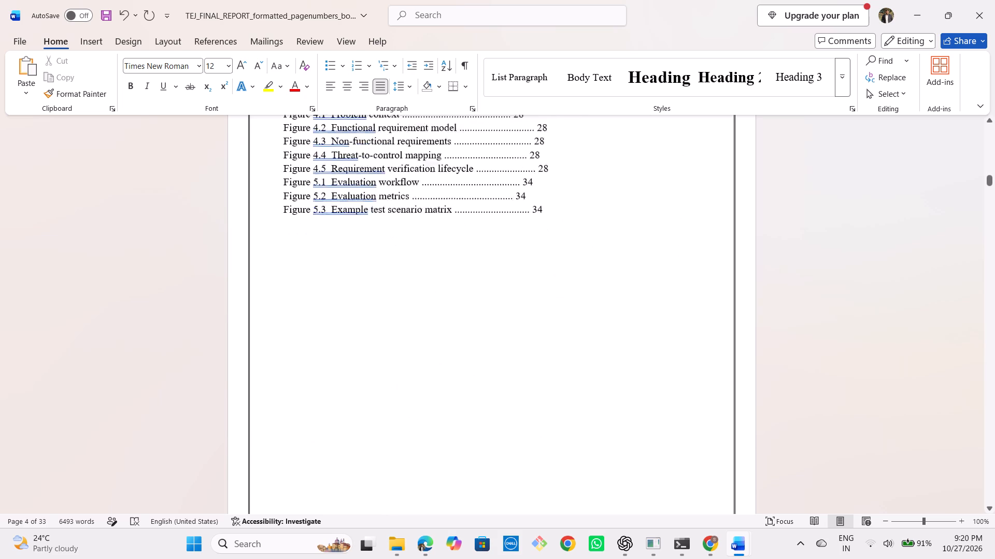
pyautogui.scroll(-4, 663, 256)
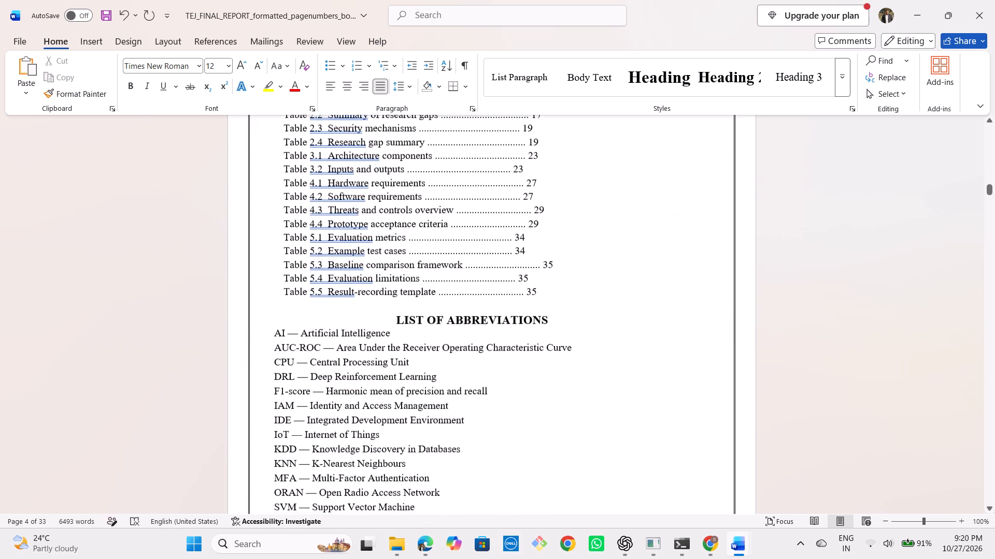
pyautogui.scroll(-3, 663, 256)
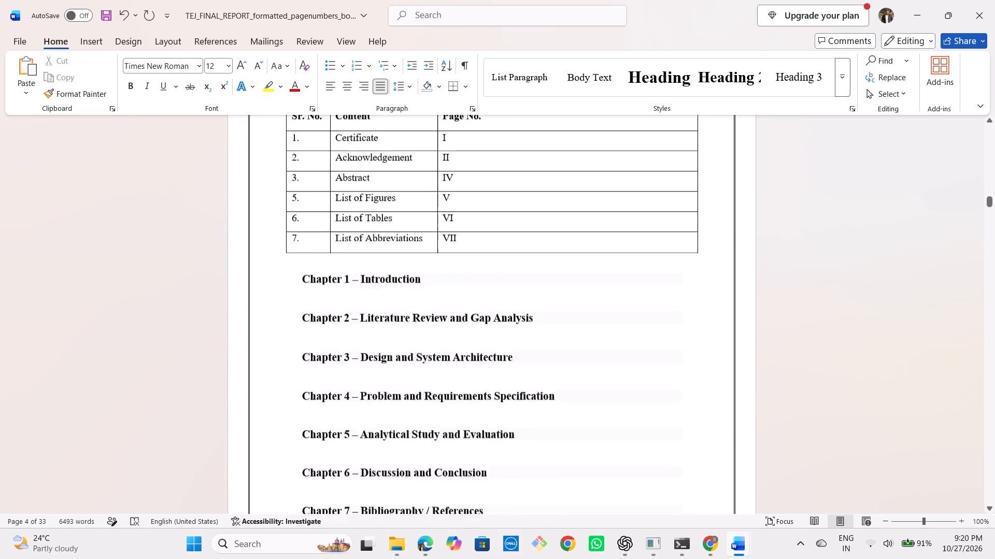
pyautogui.scroll(-4, 663, 256)
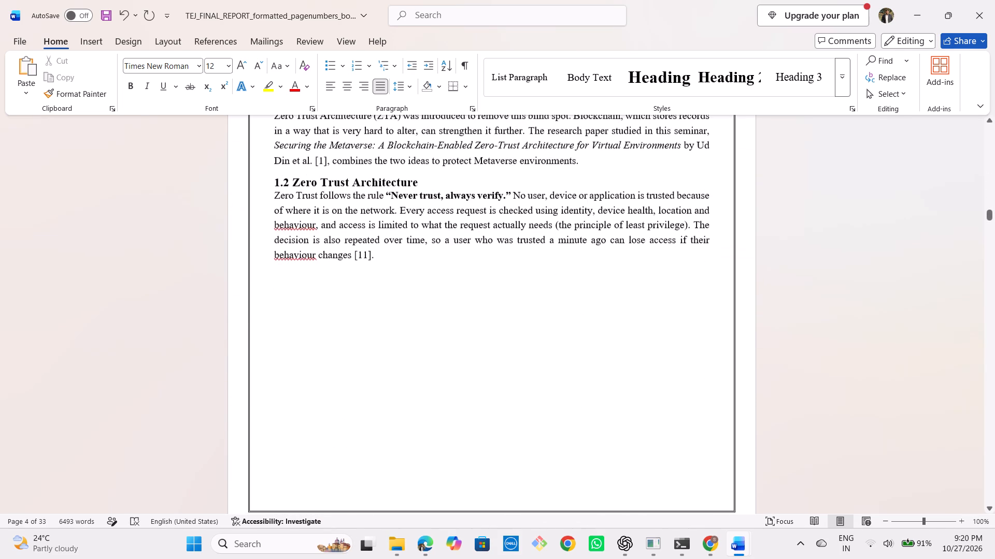
pyautogui.scroll(-6, 663, 256)
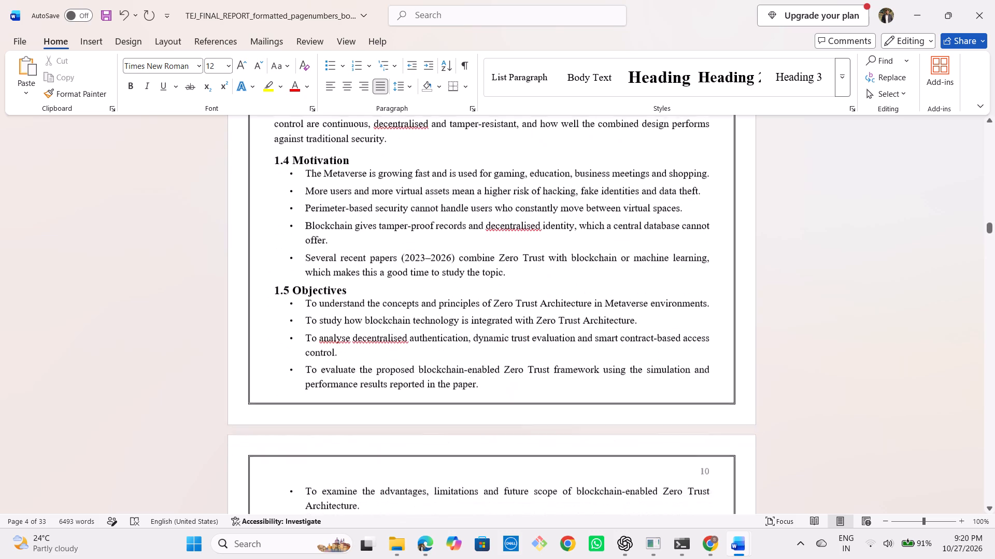
pyautogui.scroll(-7, 663, 256)
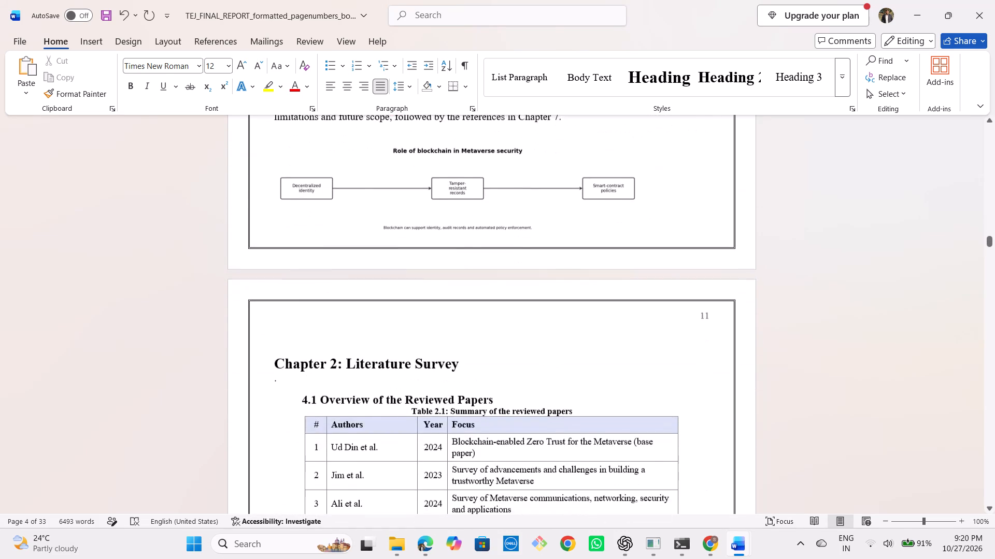
pyautogui.scroll(-7, 663, 256)
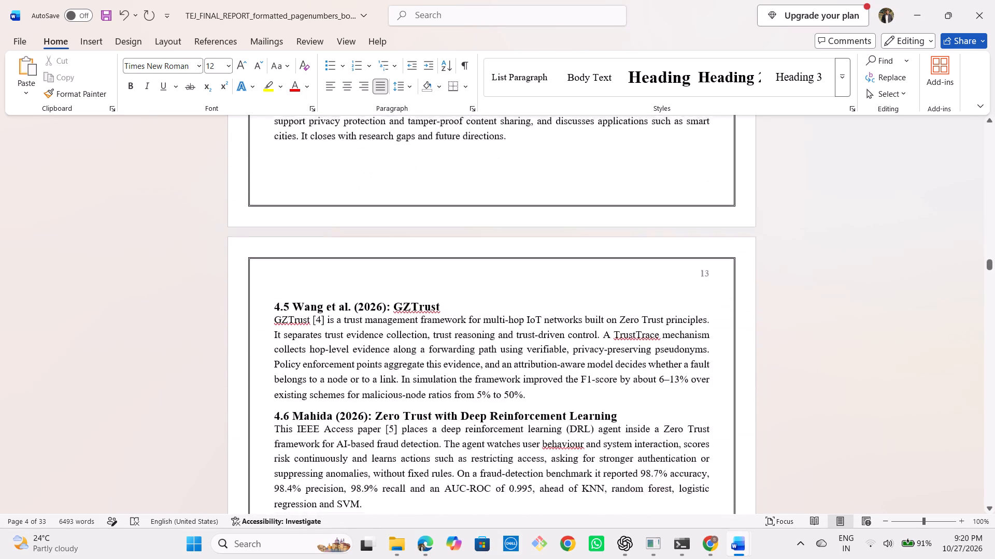
pyautogui.scroll(-6, 663, 256)
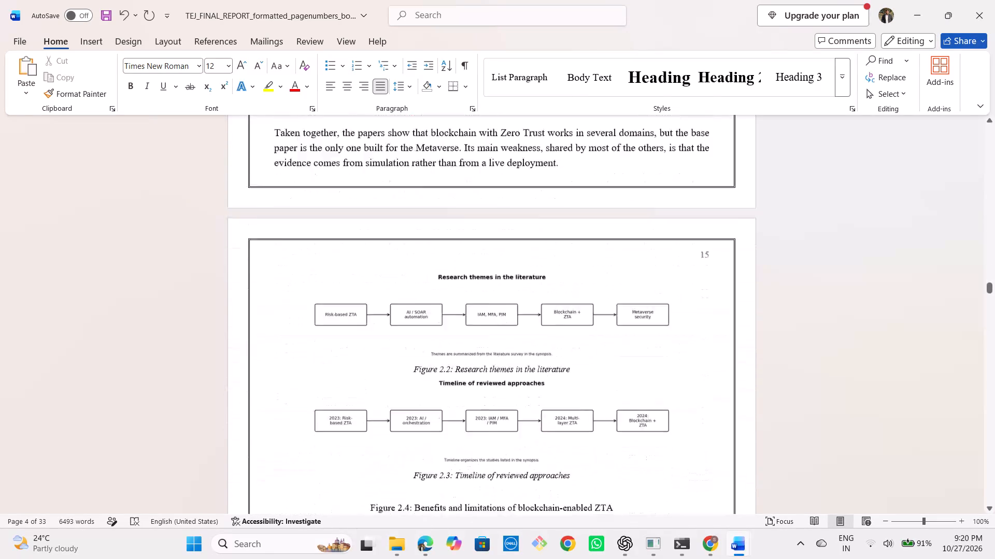
pyautogui.scroll(-4, 663, 256)
pyautogui.scroll(1, 663, 256)
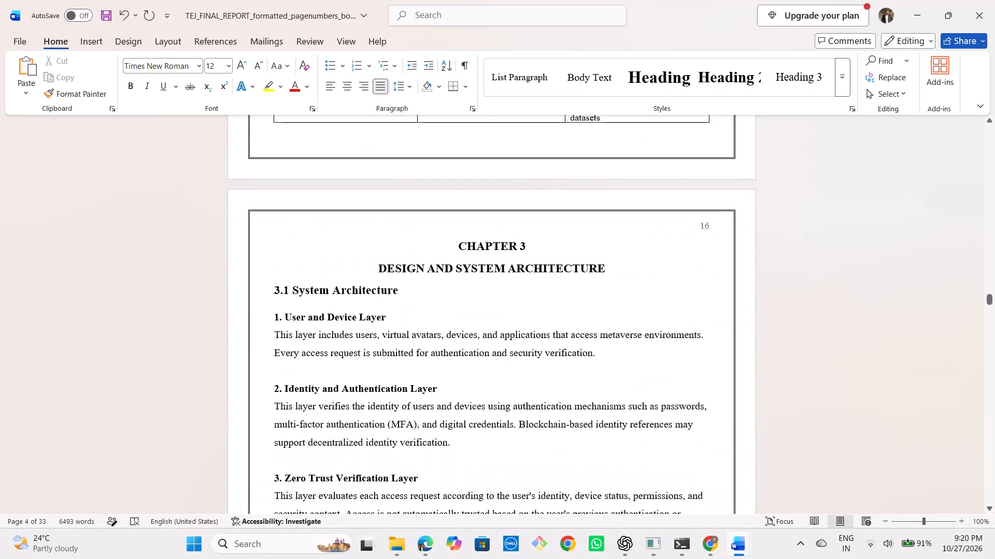
pyautogui.scroll(1, 663, 256)
pyautogui.scroll(-1, 663, 256)
pyautogui.scroll(1, 663, 256)
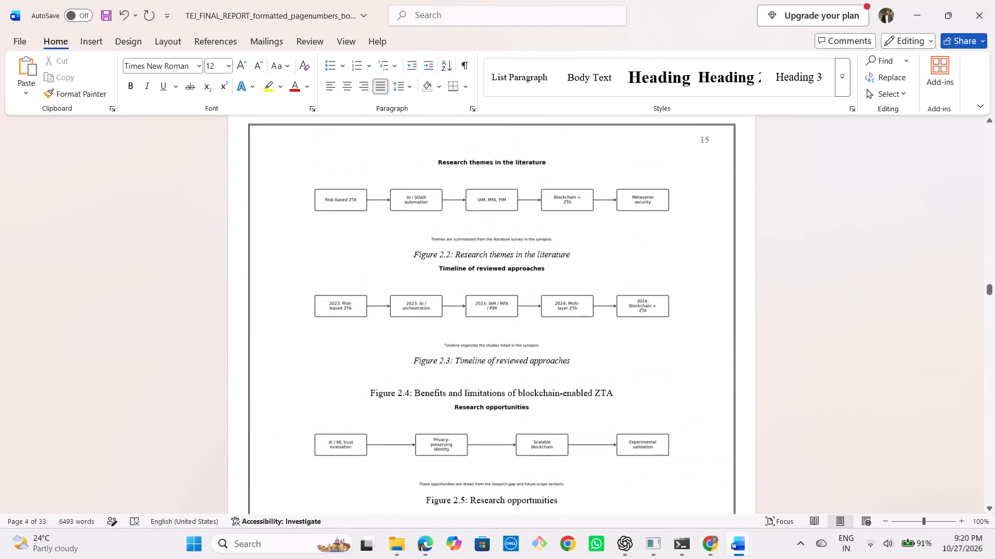
pyautogui.scroll(1, 663, 256)
pyautogui.scroll(-6, 663, 256)
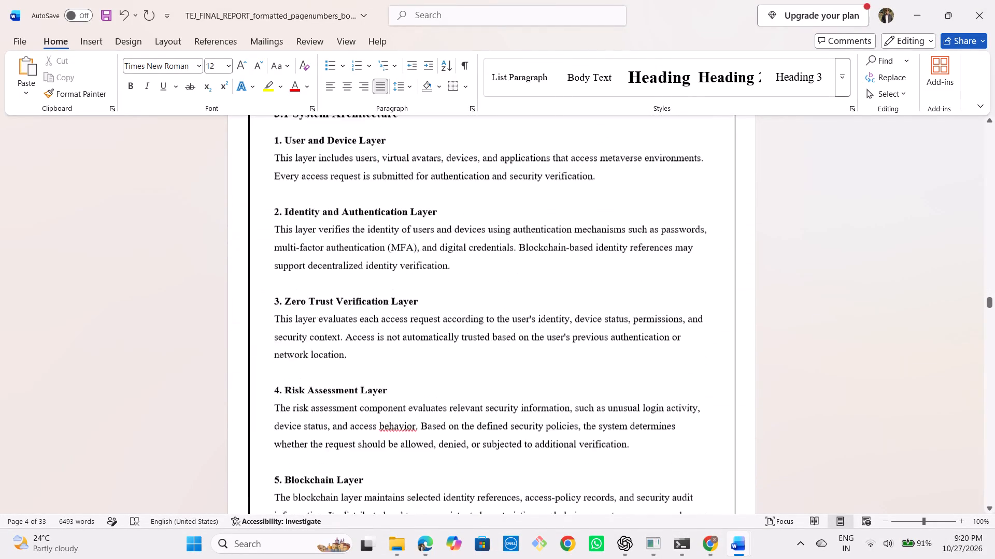
pyautogui.scroll(-7, 663, 256)
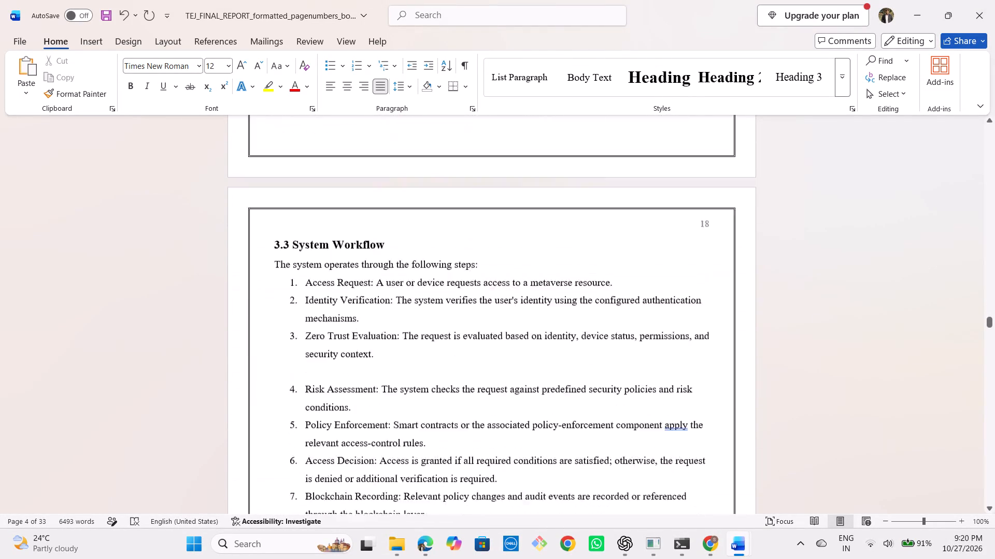
pyautogui.scroll(-6, 663, 256)
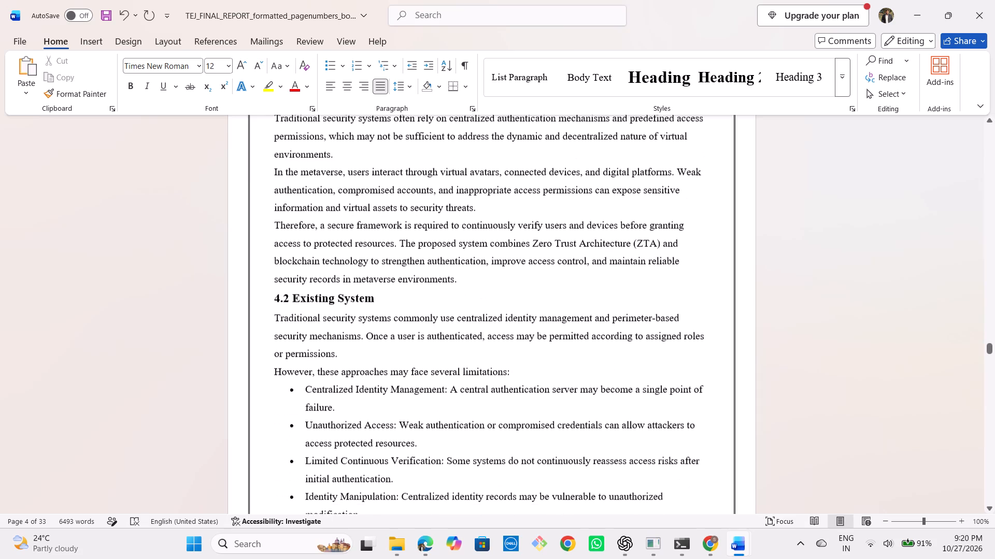
pyautogui.scroll(4, 663, 256)
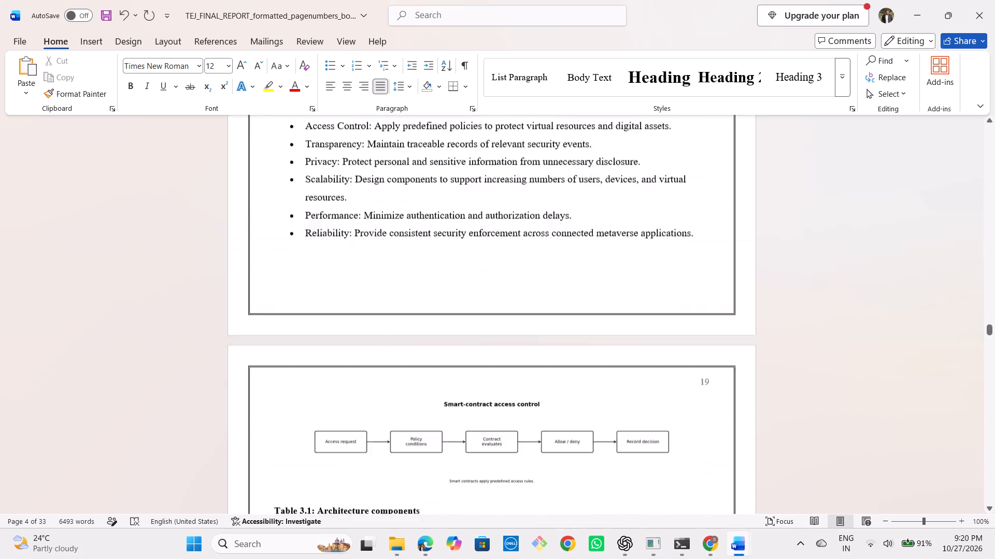
pyautogui.scroll(3, 663, 256)
pyautogui.scroll(-3, 663, 256)
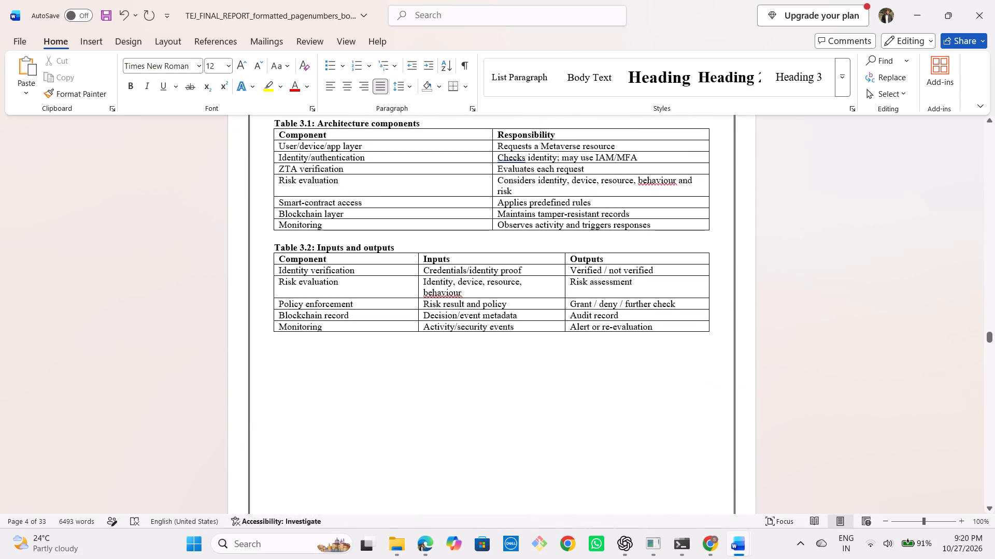
pyautogui.scroll(-8, 663, 256)
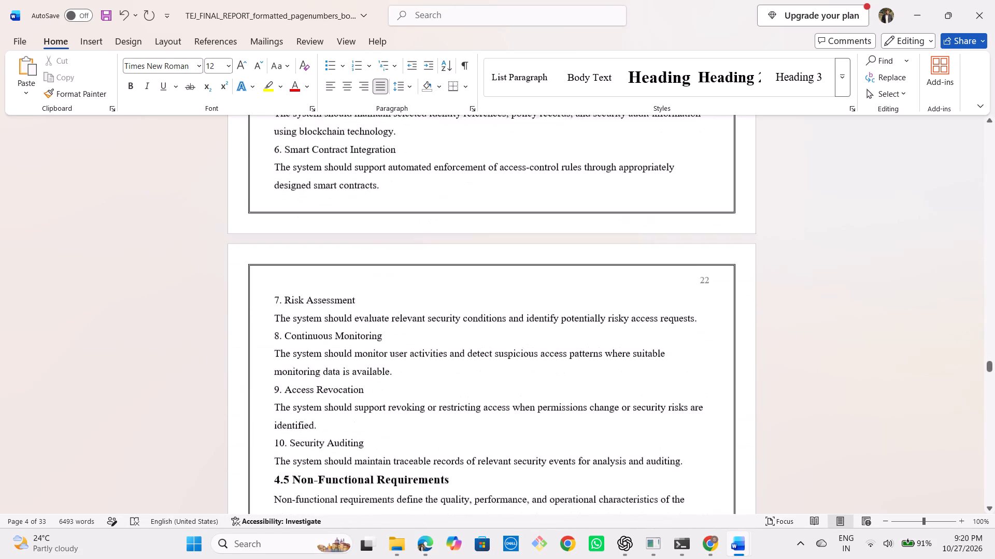
pyautogui.scroll(-1, 663, 256)
pyautogui.scroll(5, 663, 256)
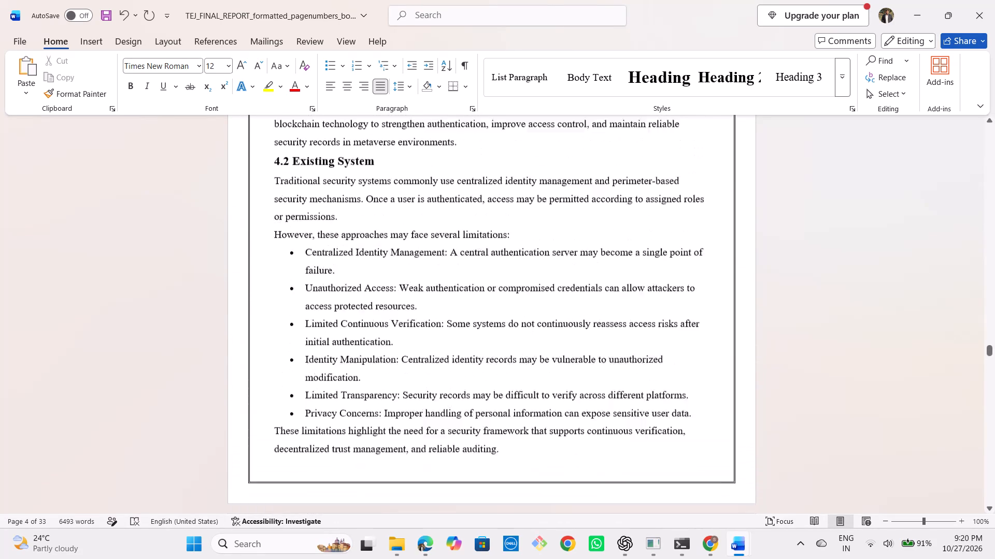
pyautogui.scroll(2, 663, 256)
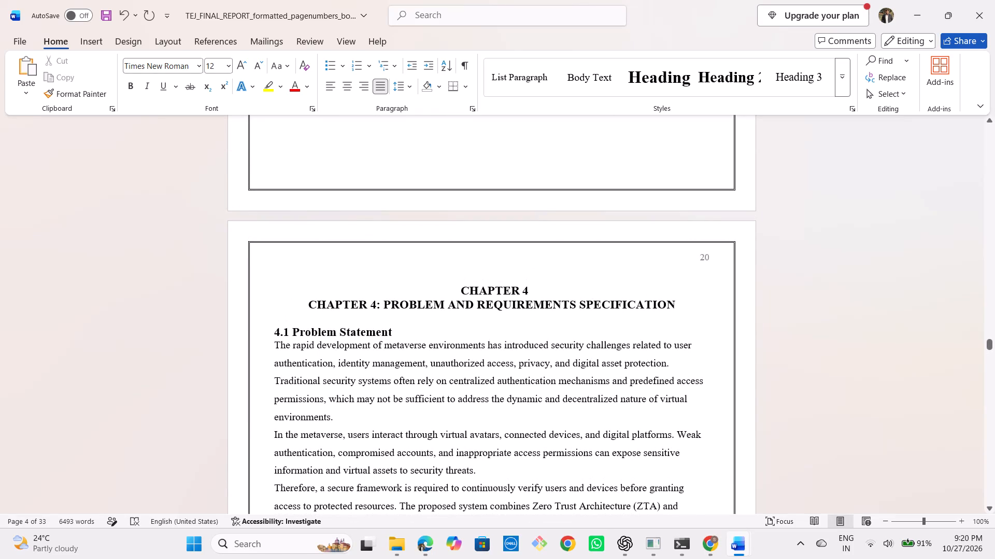
# Add two blank lines between Table 3.1 and the caption of Table 3.2.
pyautogui.scroll(5, 663, 256)
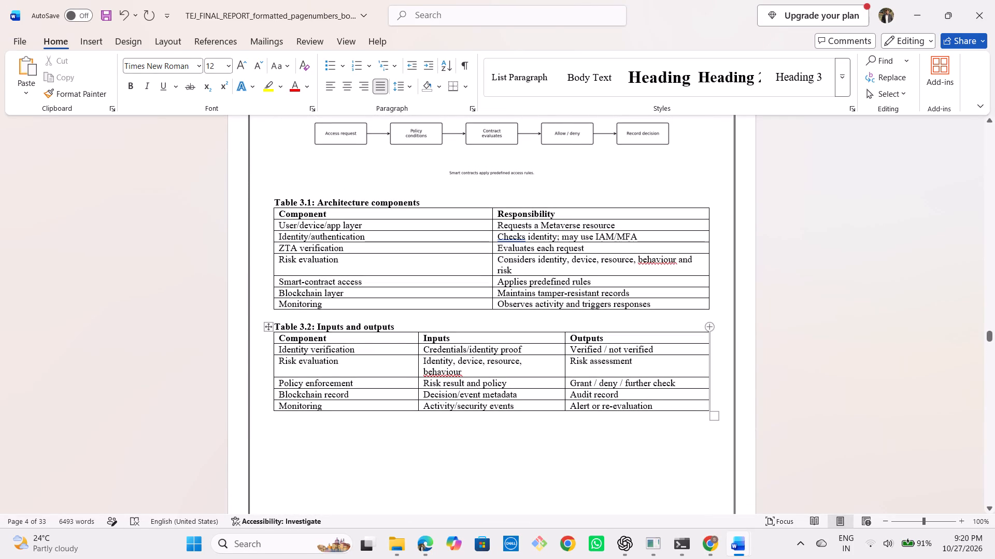
pyautogui.click(722, 311)
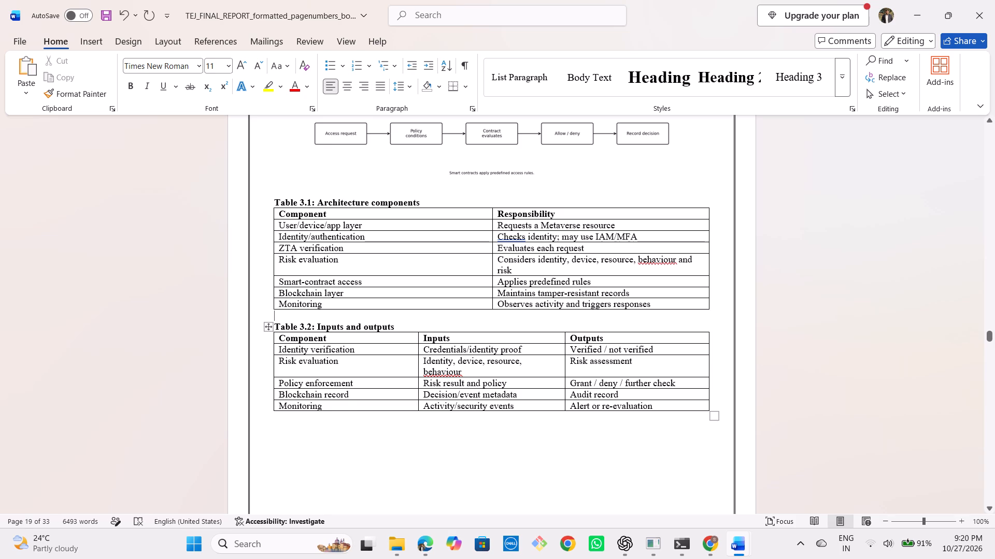
pyautogui.press('Return')
pyautogui.press('Return')
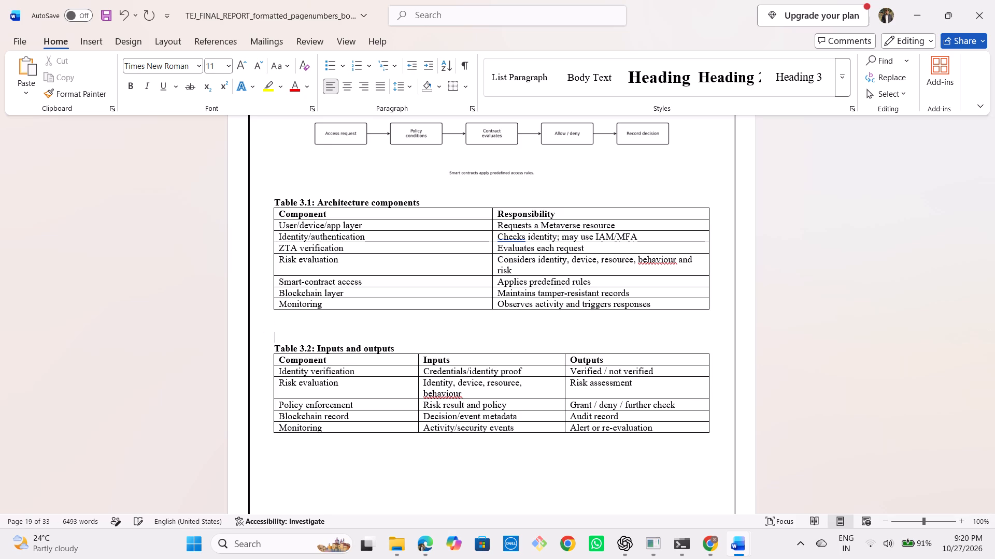
# Insert a blank line between caption and table for both Table 3.2 and Table 3.1.
pyautogui.click(401, 341)
pyautogui.click(399, 350)
pyautogui.press('Return')
pyautogui.scroll(-2, 399, 350)
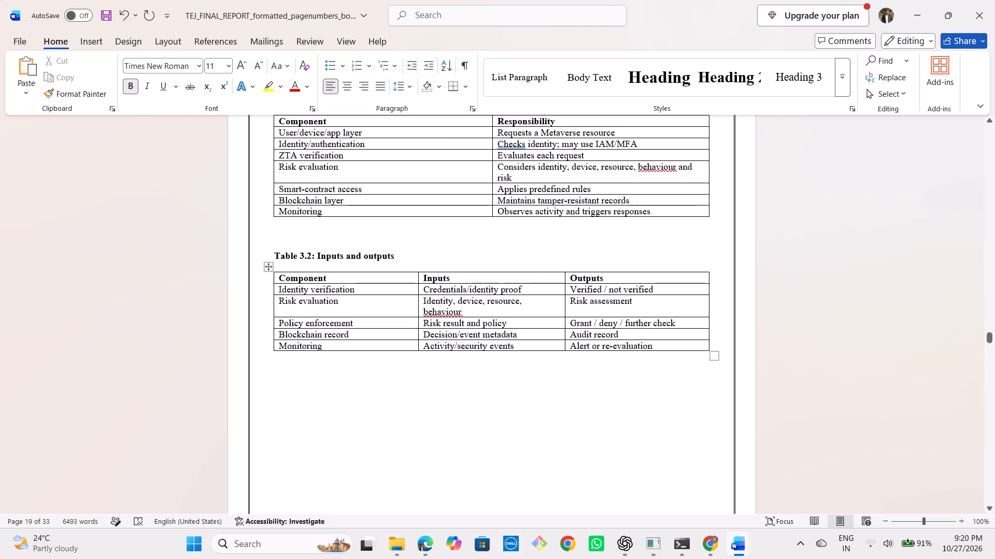
pyautogui.scroll(1, 425, 348)
pyautogui.click(445, 197)
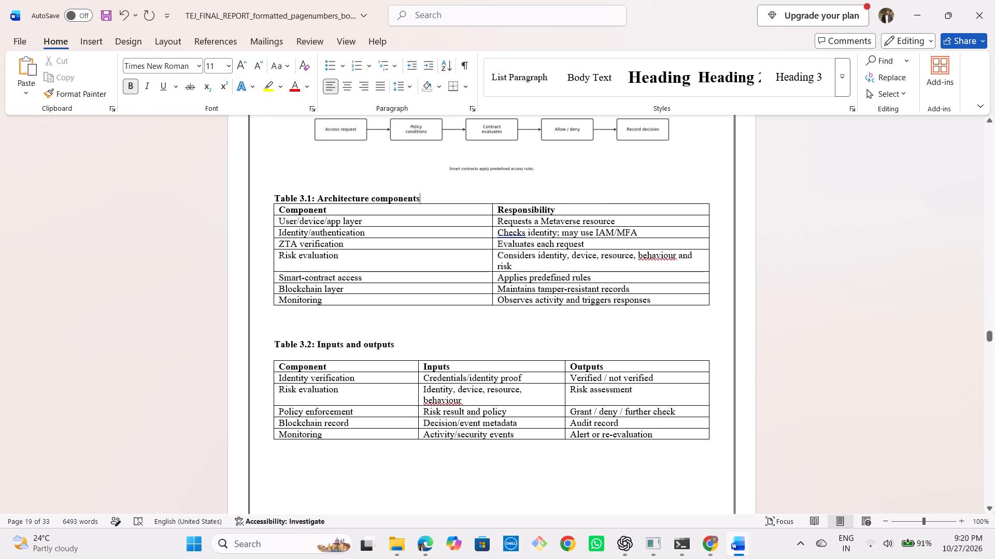
pyautogui.press('Return')
# Review the layout of Chapter 4's text, tables and figures through to the opening of Chapter 5.
pyautogui.scroll(-4, 445, 197)
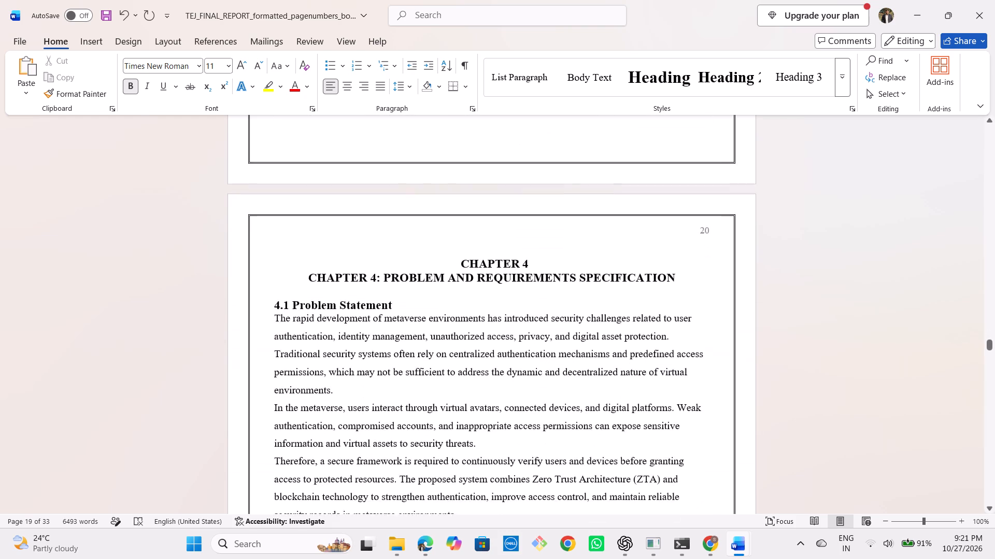
pyautogui.scroll(-5, 445, 197)
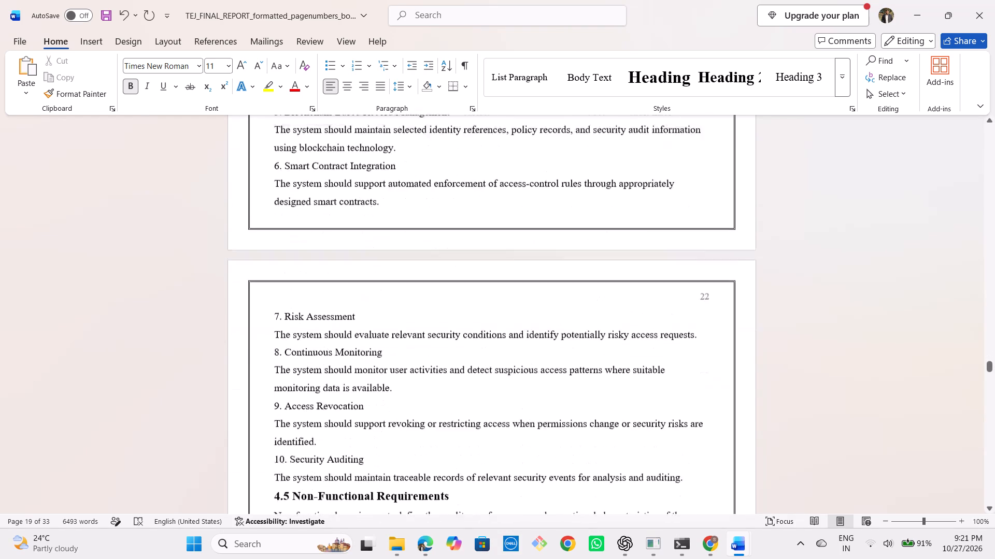
pyautogui.scroll(-5, 445, 197)
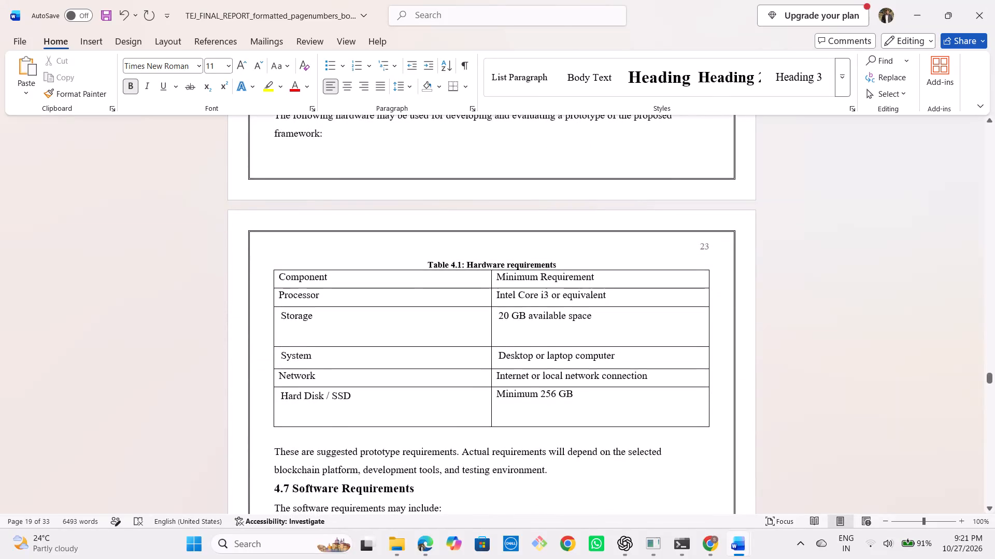
pyautogui.scroll(-1, 432, 276)
pyautogui.scroll(-1, 416, 185)
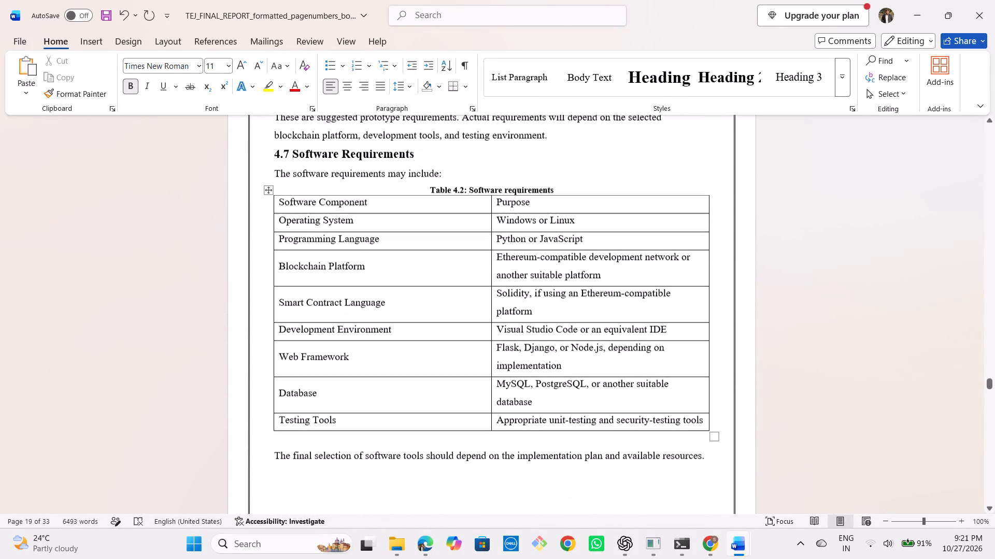
pyautogui.scroll(-1, 416, 185)
pyautogui.click(565, 167)
pyautogui.scroll(-1, 471, 213)
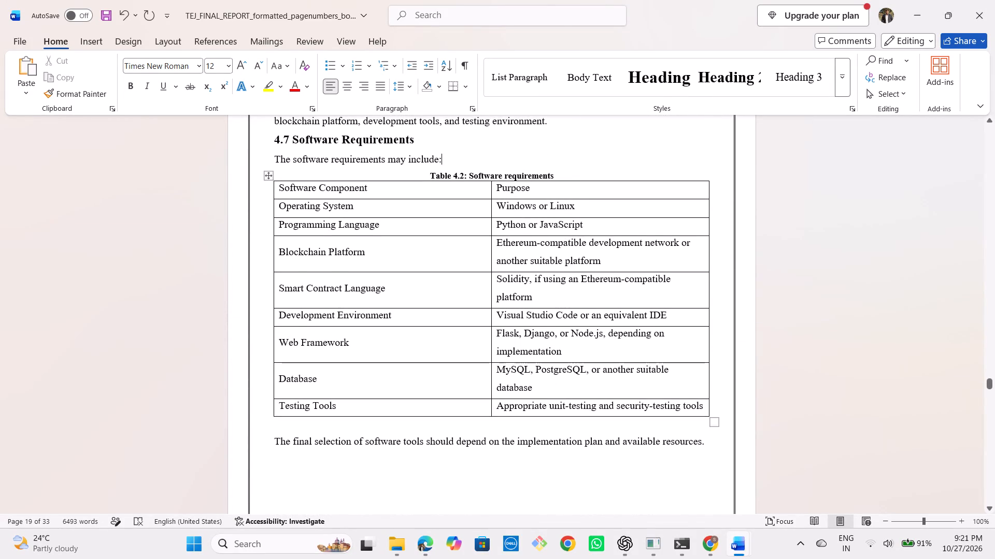
pyautogui.scroll(-5, 471, 213)
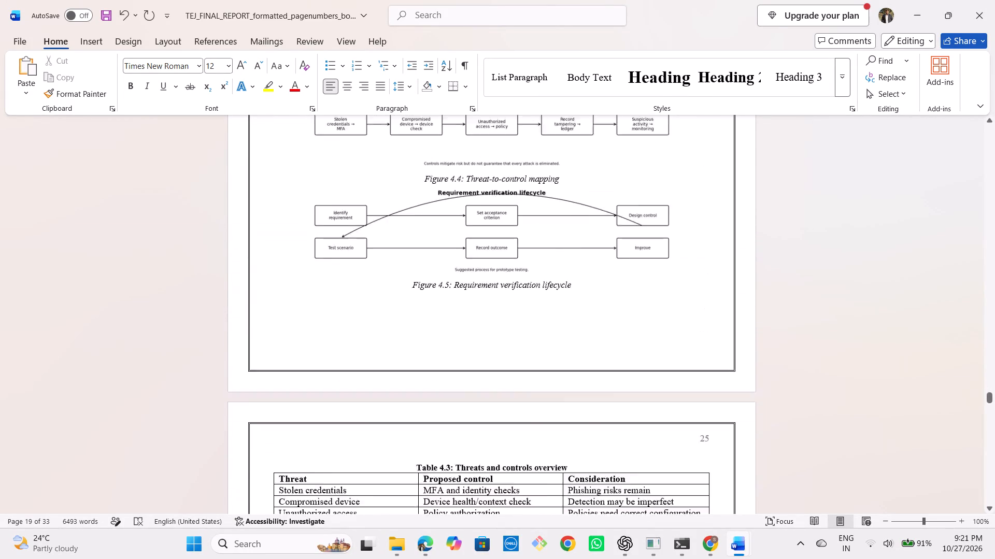
pyautogui.scroll(-6, 471, 213)
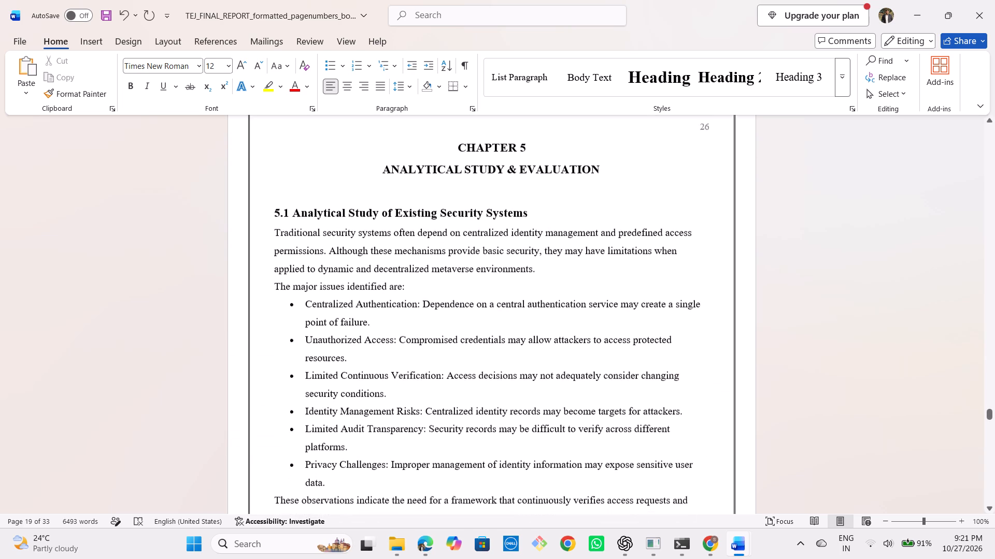
# Insert two blank lines before the "3. Blockchain Analysis" heading in Chapter 5 so it moves with its text onto page 27.
pyautogui.scroll(-4, 471, 213)
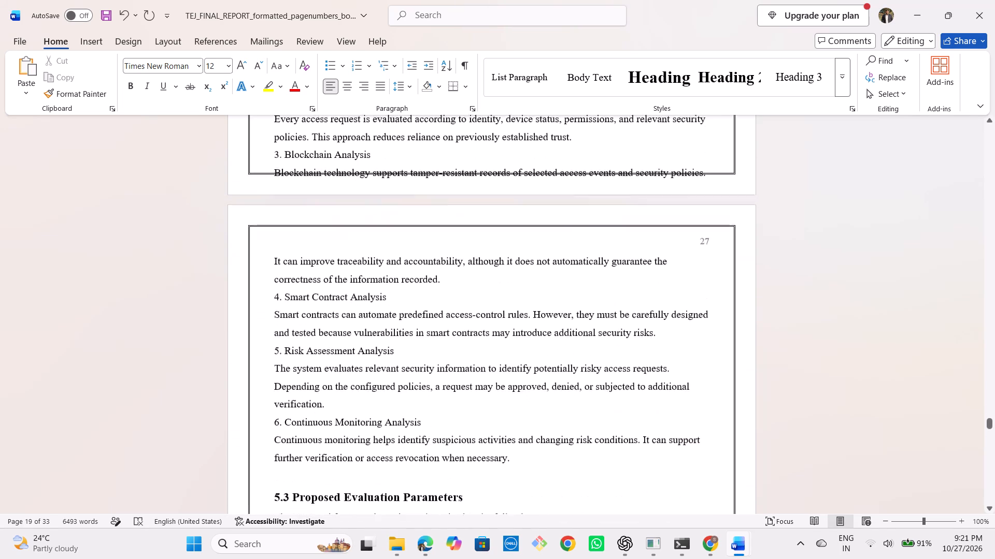
pyautogui.click(277, 164)
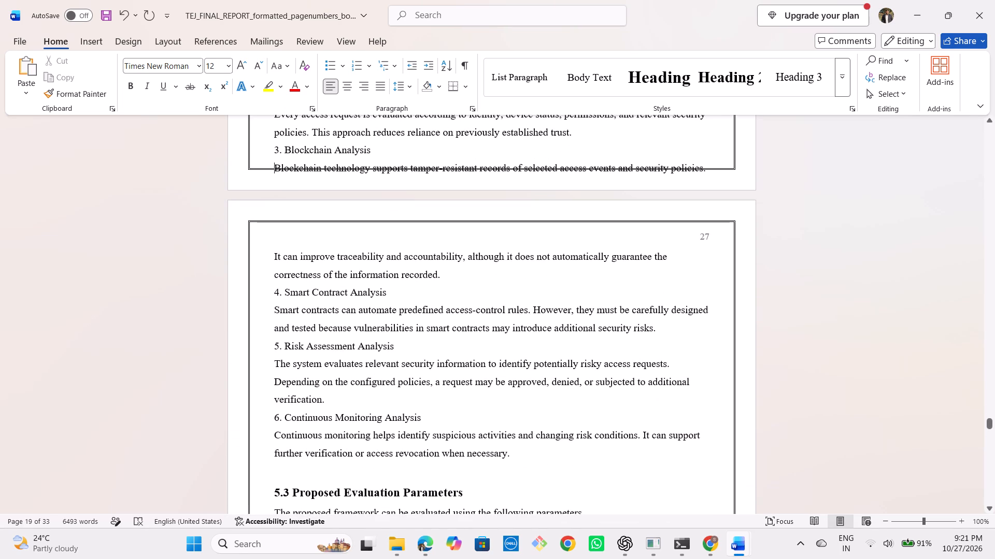
pyautogui.click(273, 151)
pyautogui.press('Return')
pyautogui.press('Return')
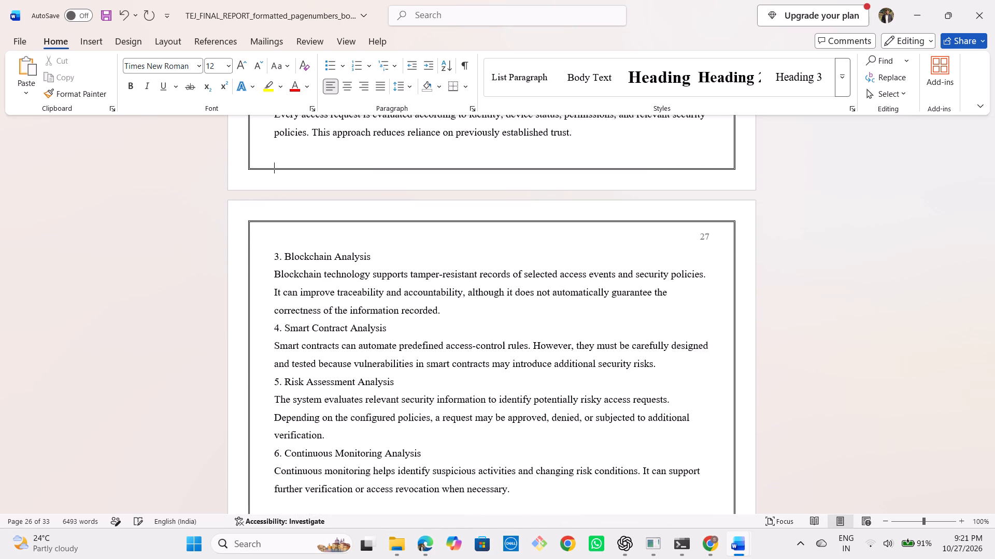
# Review the layout of the remaining pages from Chapter 5 through the Chapter 7 bibliography, and return to the front matter.
pyautogui.scroll(-6, 273, 151)
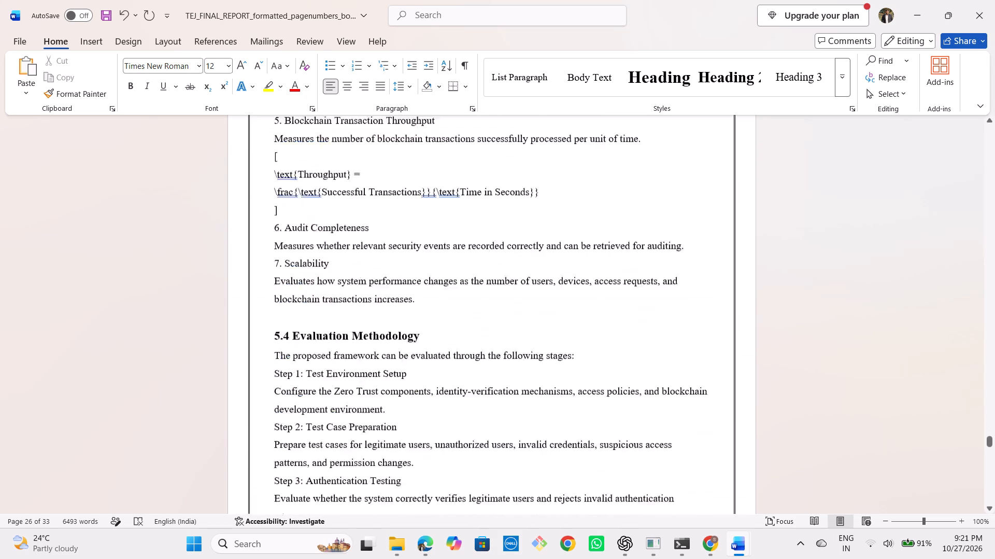
pyautogui.scroll(-7, 273, 151)
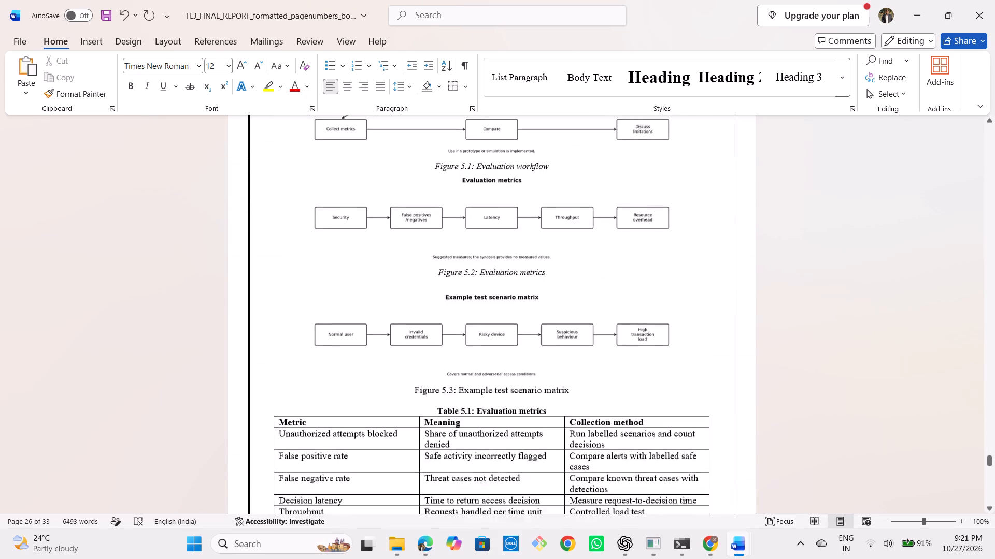
pyautogui.scroll(-8, 273, 151)
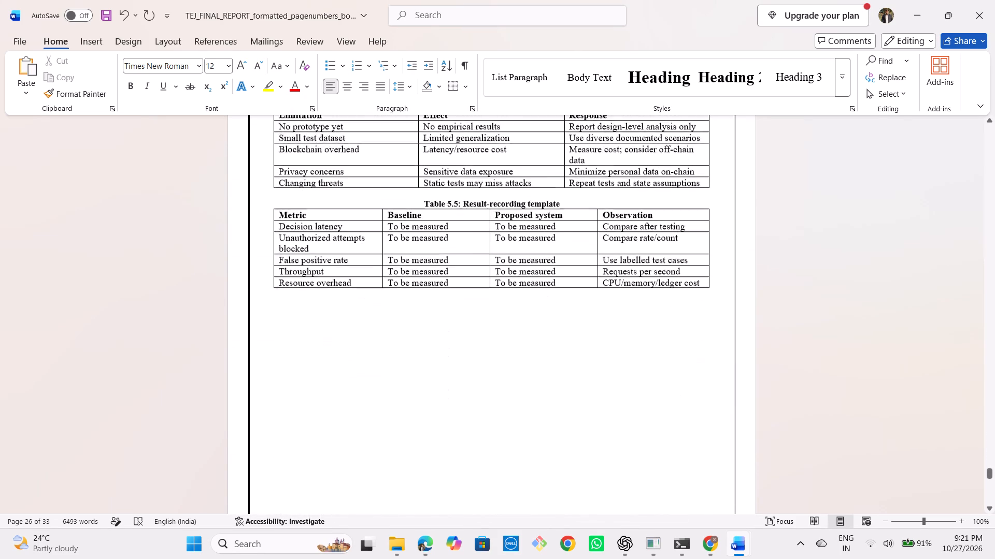
pyautogui.scroll(-12, 273, 151)
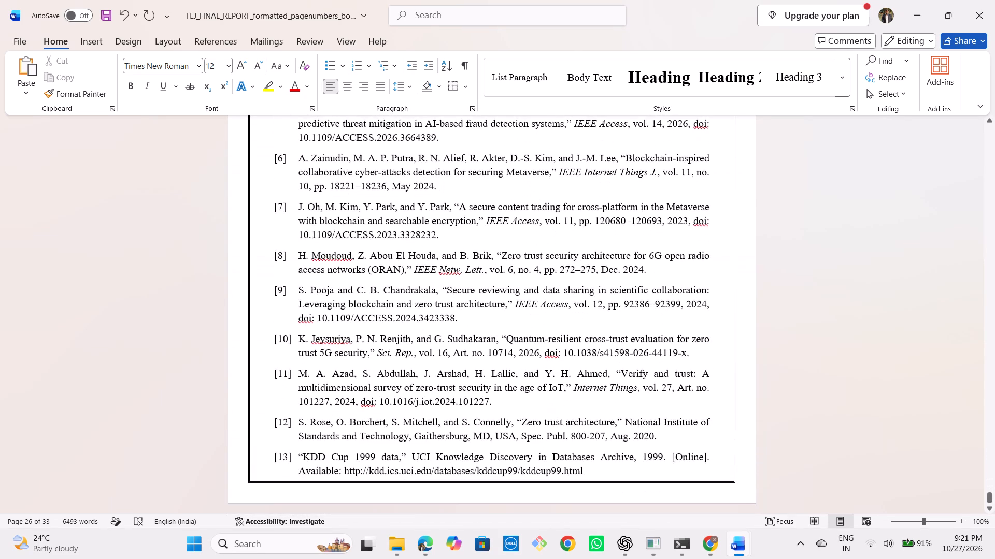
pyautogui.scroll(2, 273, 151)
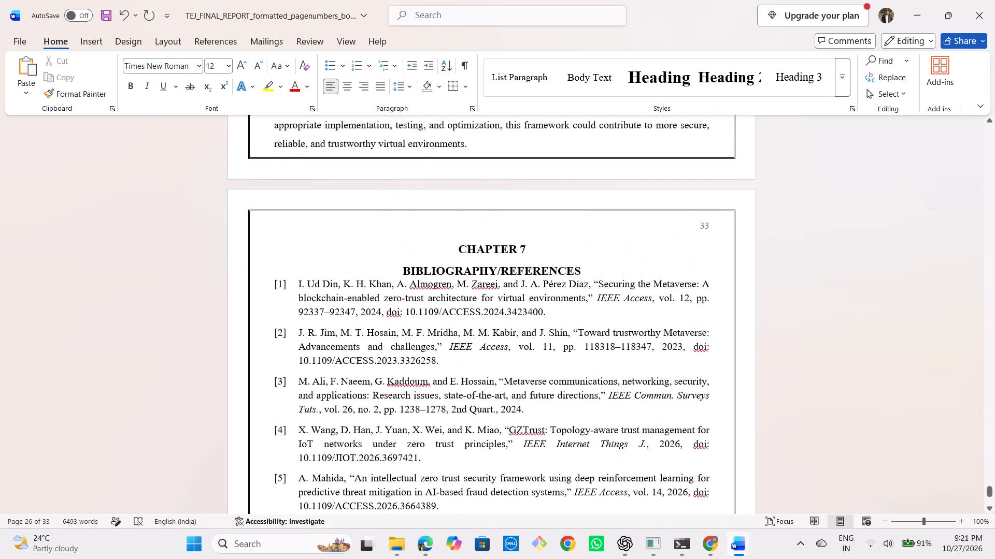
pyautogui.scroll(20, 273, 151)
pyautogui.scroll(20, 273, 151)
pyautogui.scroll(20, 273, 151)
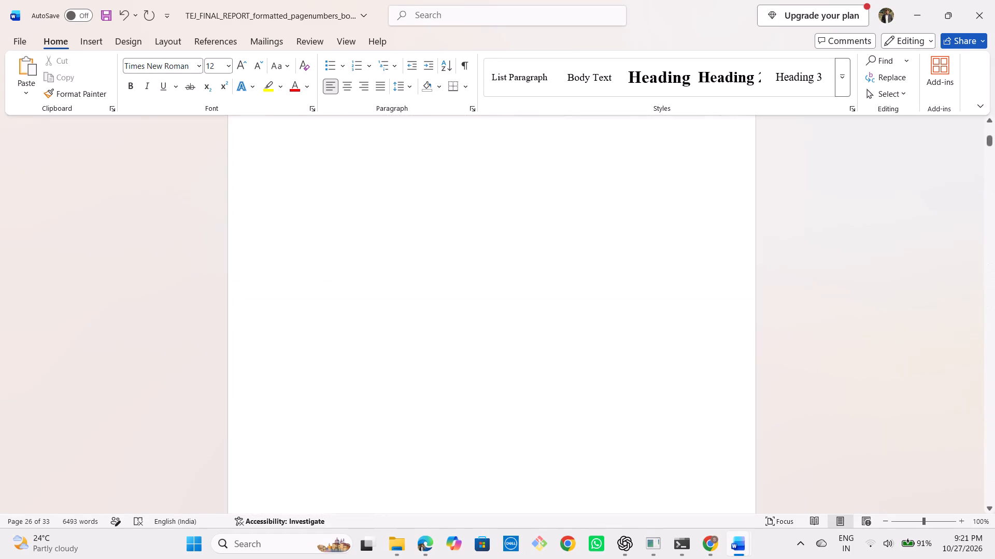
pyautogui.scroll(20, 273, 151)
pyautogui.scroll(20, 273, 151)
pyautogui.scroll(10, 273, 151)
pyautogui.scroll(19, 117, 274)
# Check the Abstract heading's formatting and set the ACKNOWLEDGEMENT heading to 20 pt bold to match.
pyautogui.scroll(-11, 117, 274)
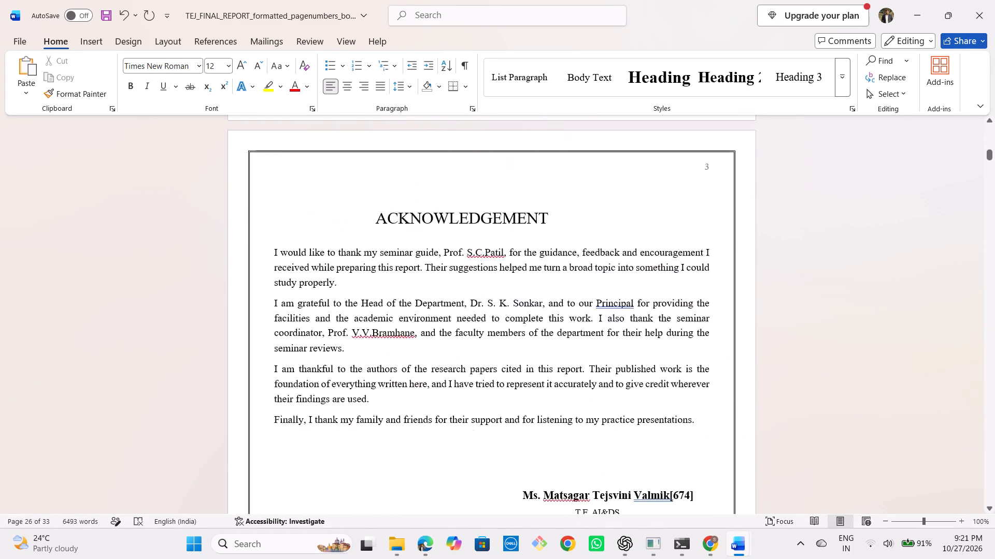
pyautogui.scroll(-3, 117, 274)
pyautogui.click(464, 433)
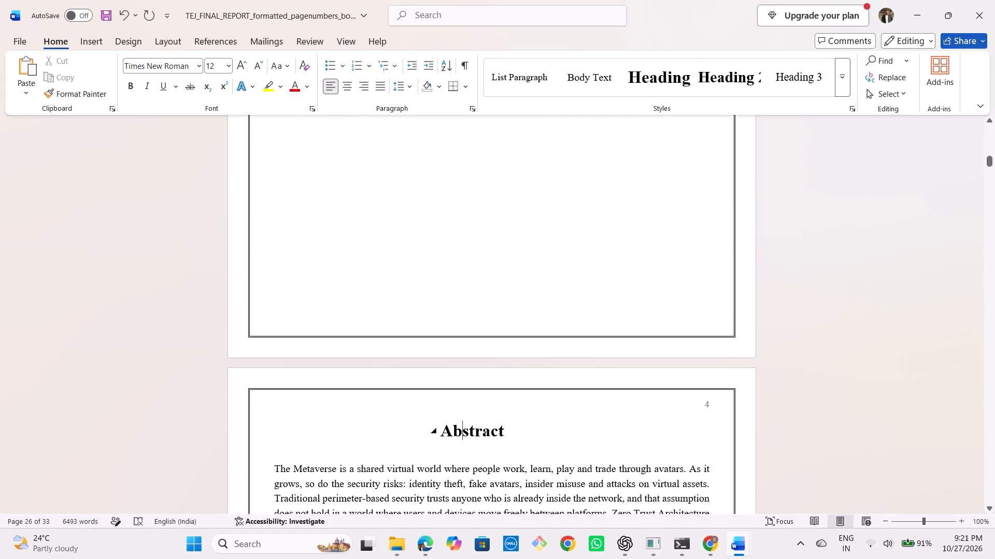
pyautogui.scroll(2, 425, 354)
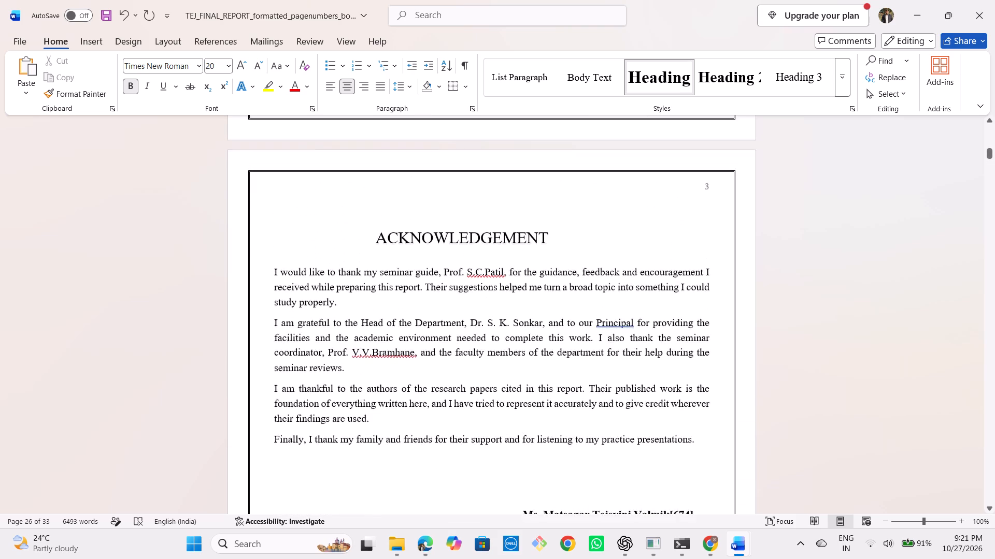
pyautogui.scroll(1, 425, 354)
pyautogui.tripleClick(449, 315)
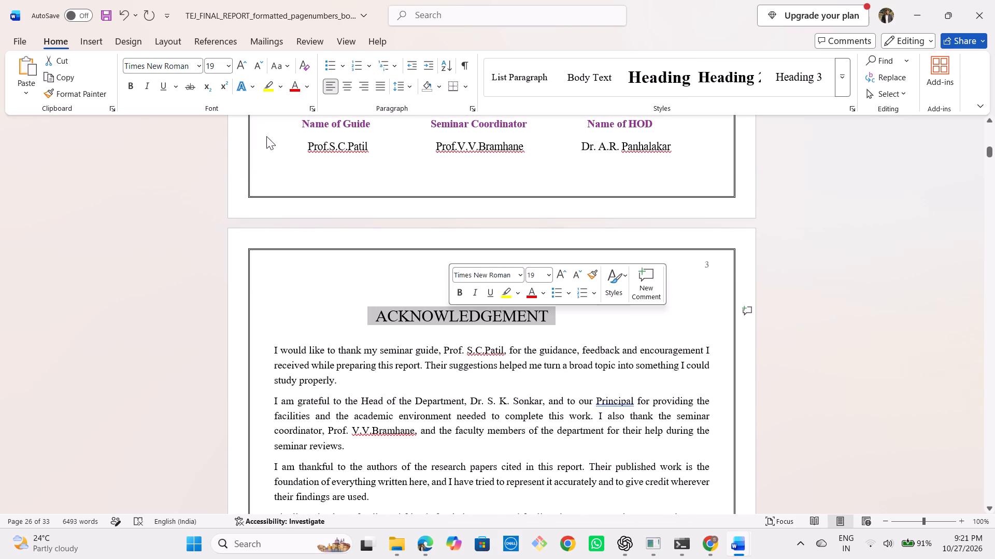
pyautogui.click(228, 67)
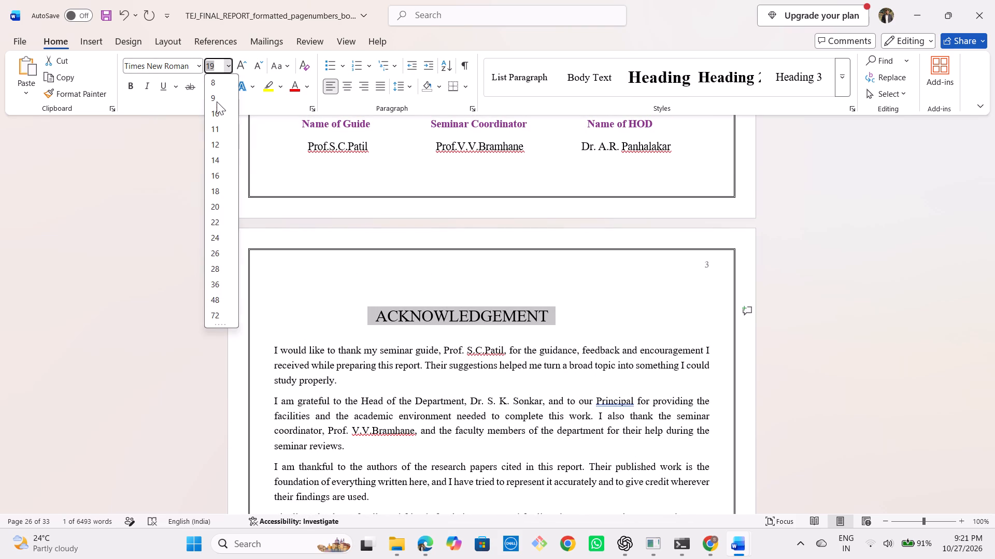
pyautogui.click(217, 208)
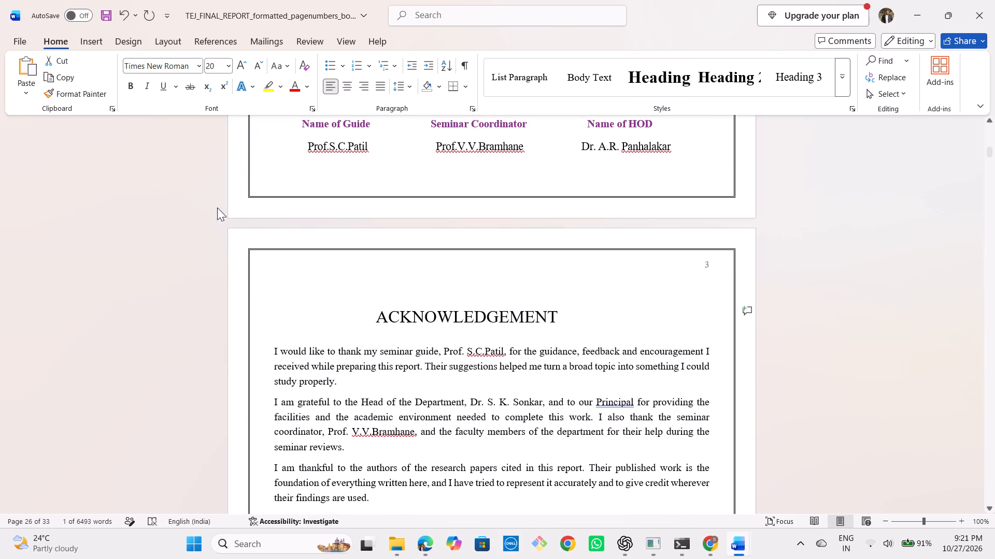
pyautogui.click(135, 81)
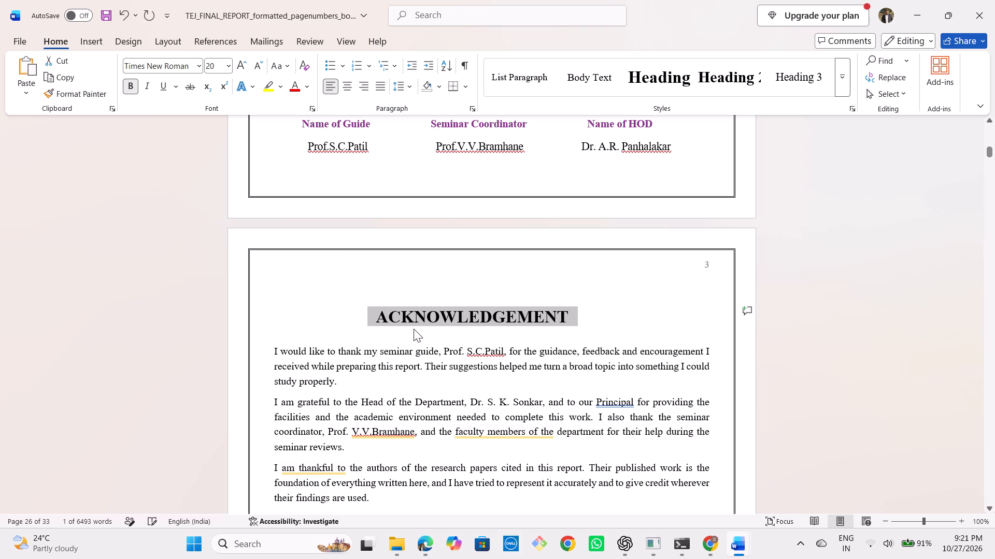
# Remove the leading indentation from the ACKNOWLEDGEMENT heading, keeping the ending "ar" of the HOD's surname on the preceding page intact.
pyautogui.click(374, 316)
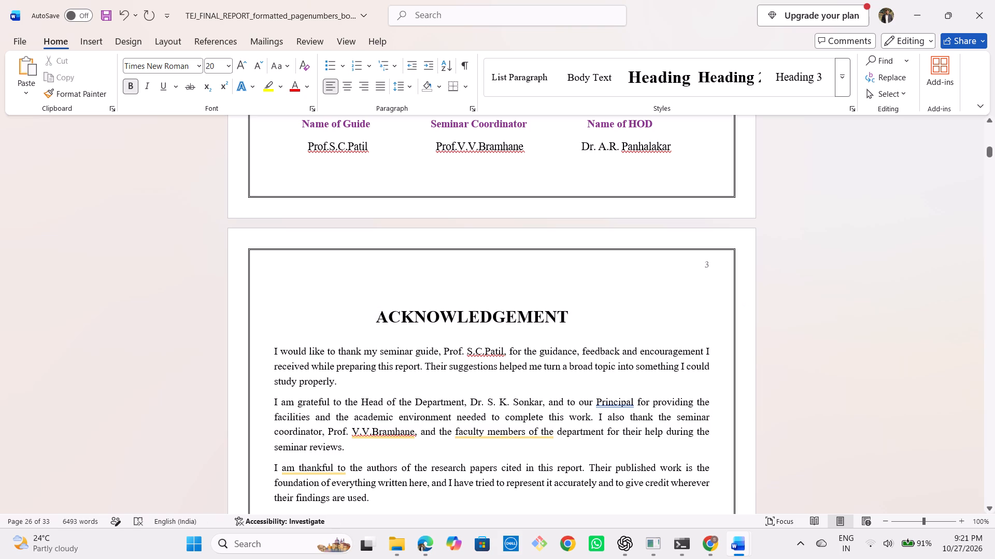
pyautogui.press('BackSpace')
pyautogui.press('BackSpace')
pyautogui.press('BackSpace')
pyautogui.press('BackSpace')
pyautogui.press('BackSpace')
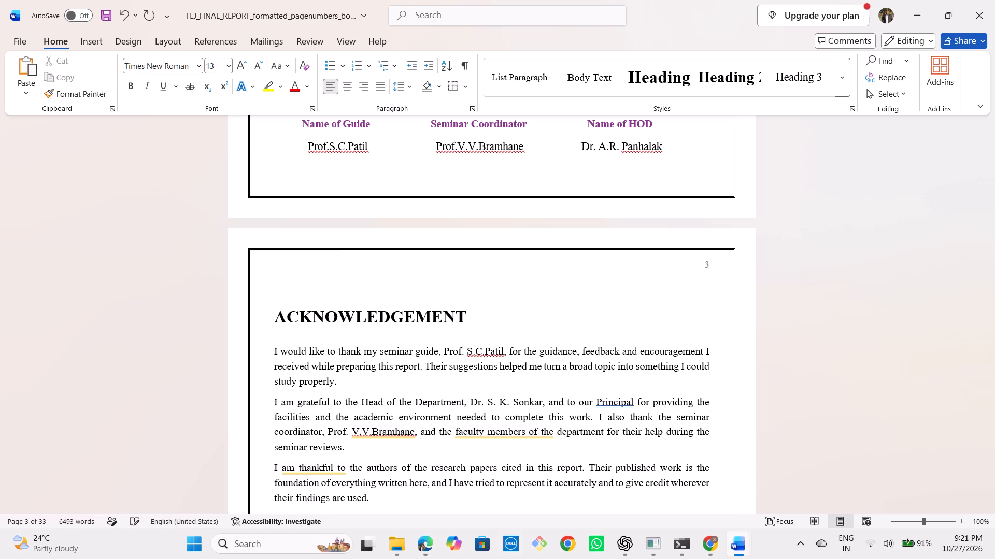
pyautogui.write('ar')
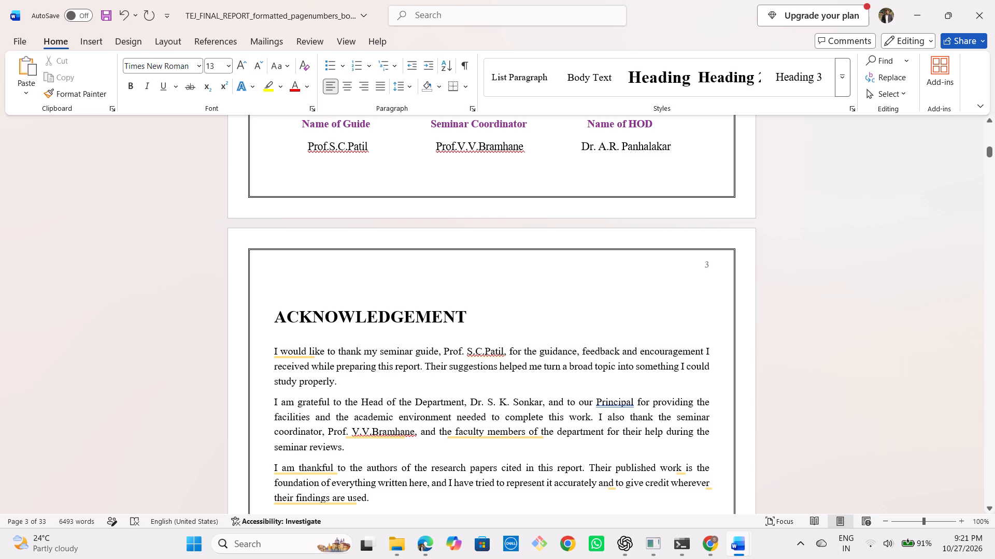
# Indent the ACKNOWLEDGEMENT heading with tabs and five spaces so it sits roughly centred above the text.
pyautogui.click(272, 323)
pyautogui.press('Tab')
pyautogui.press('Tab')
pyautogui.press('Tab')
pyautogui.press('Tab')
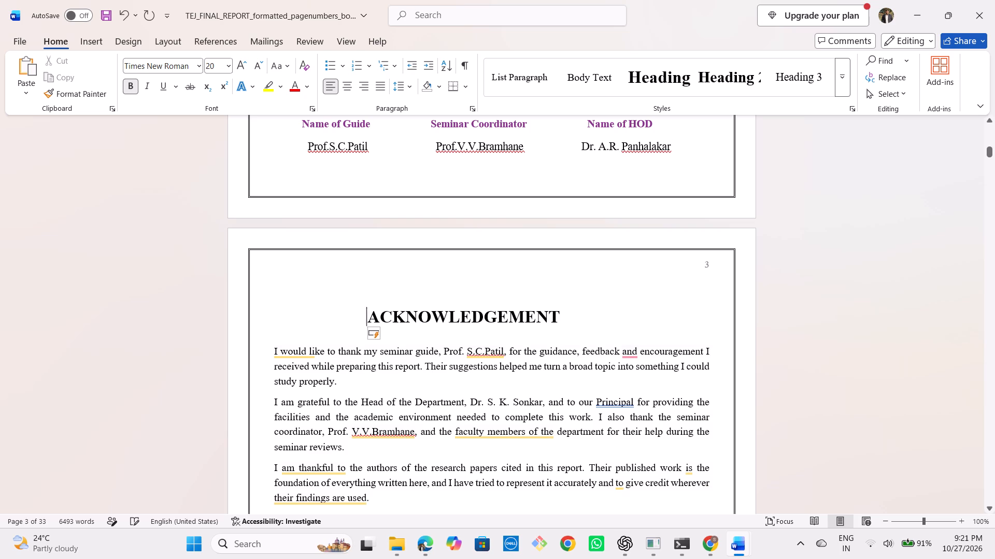
pyautogui.press('BackSpace')
pyautogui.press('space')
pyautogui.press('space')
pyautogui.press('space')
pyautogui.press('space')
pyautogui.press('space')
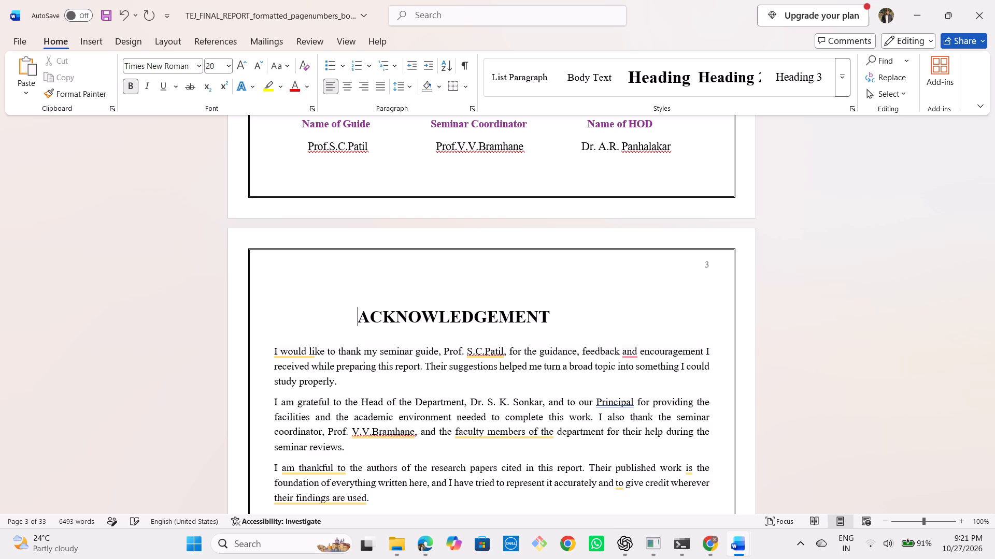
# Review the rest of the Acknowledgement page and the Abstract page that follows.
pyautogui.scroll(-3, 272, 323)
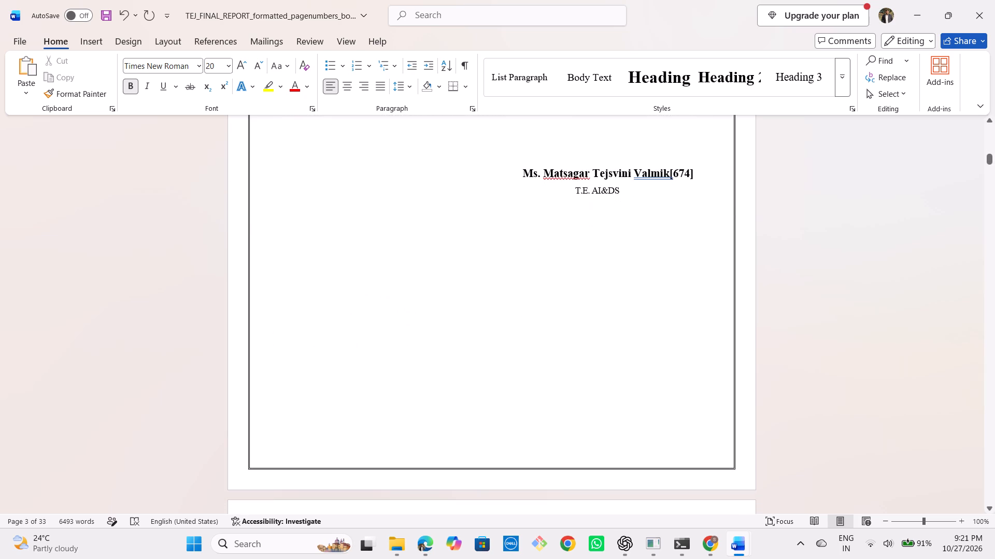
pyautogui.click(397, 258)
pyautogui.scroll(-3, 397, 258)
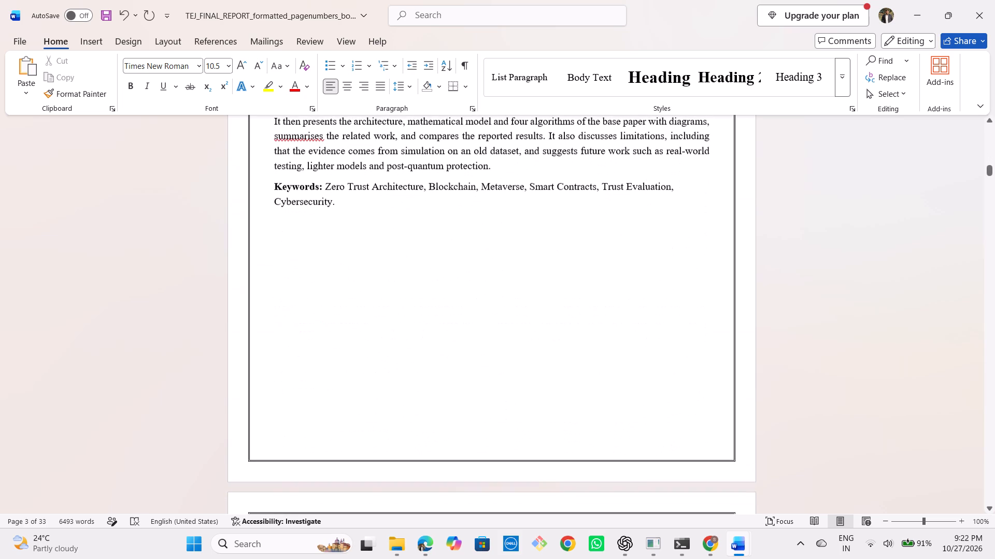
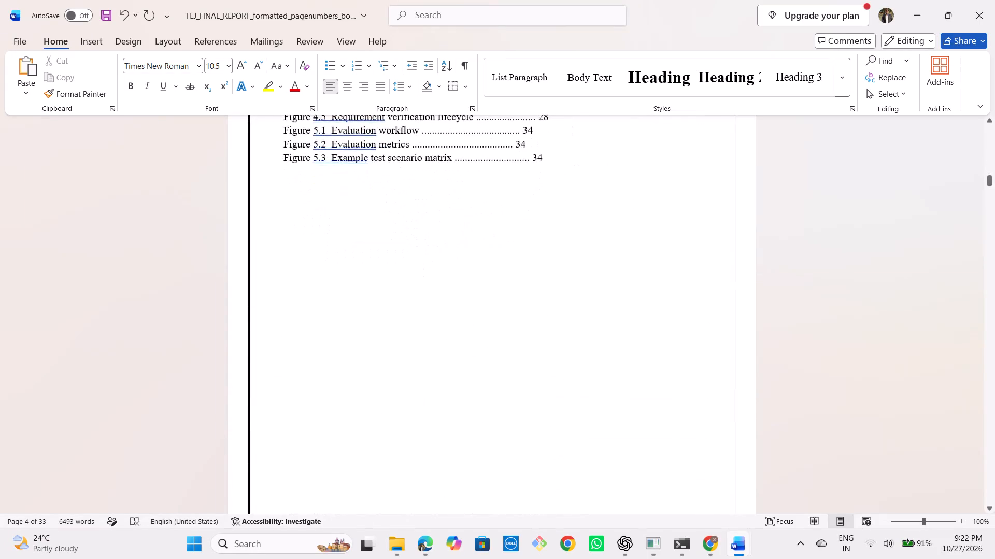
# Insert a blank line after the LIST OF TABLES heading and another after the LIST OF ABBREVIATIONS heading.
pyautogui.scroll(1, 397, 258)
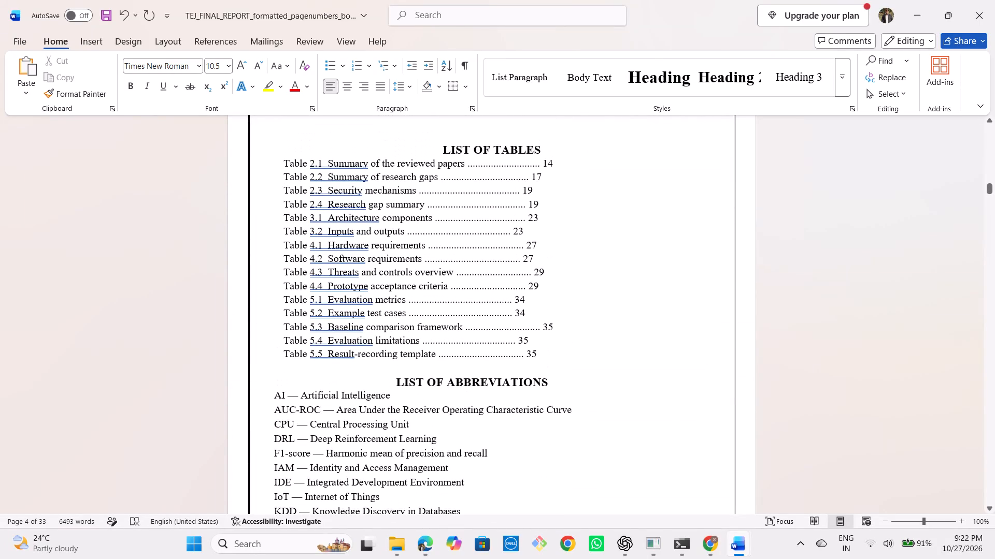
pyautogui.click(560, 156)
pyautogui.press('Return')
pyautogui.scroll(-1, 560, 156)
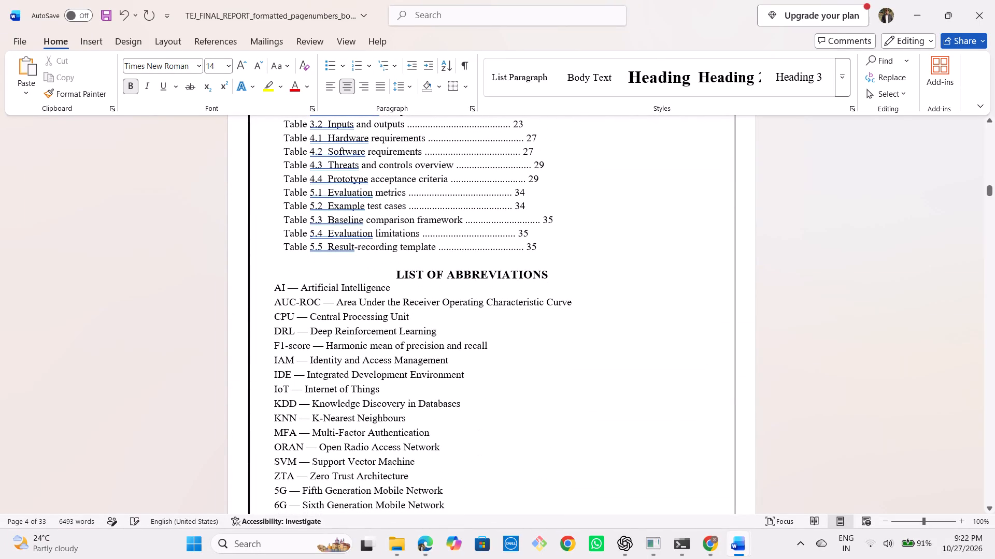
pyautogui.click(577, 267)
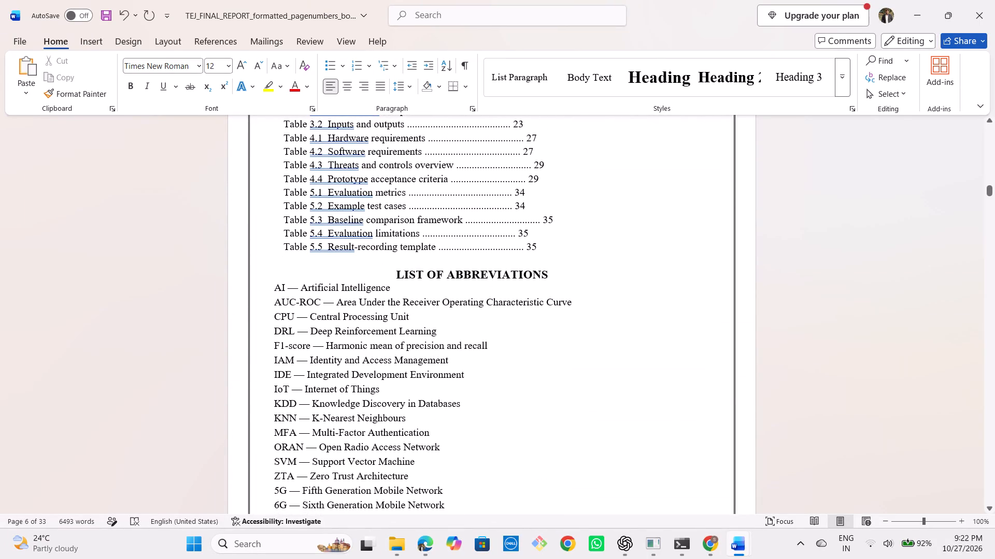
pyautogui.click(569, 277)
pyautogui.press('Return')
# Indent the "Chapter 2: Literature Survey" heading with three tabs.
pyautogui.scroll(-2, 569, 277)
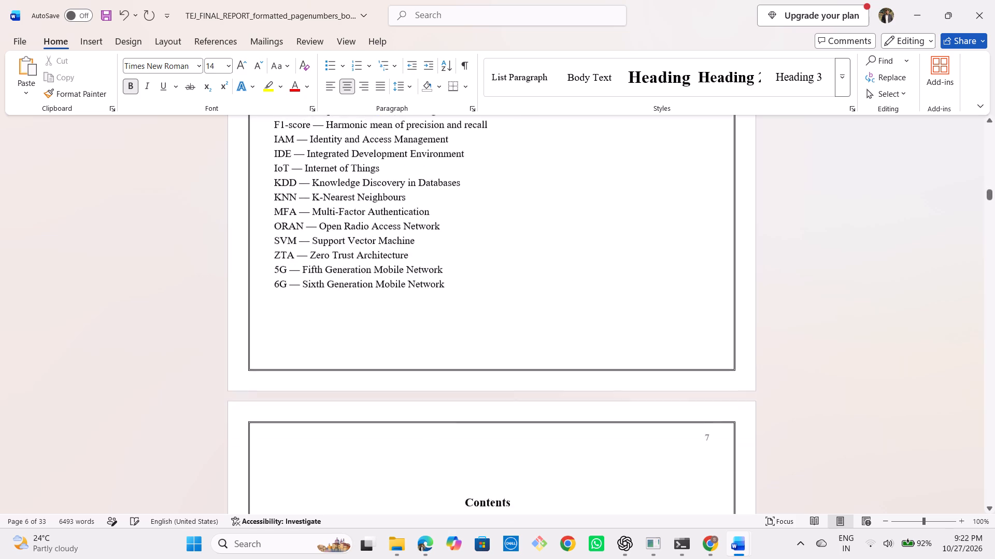
pyautogui.scroll(-4, 569, 277)
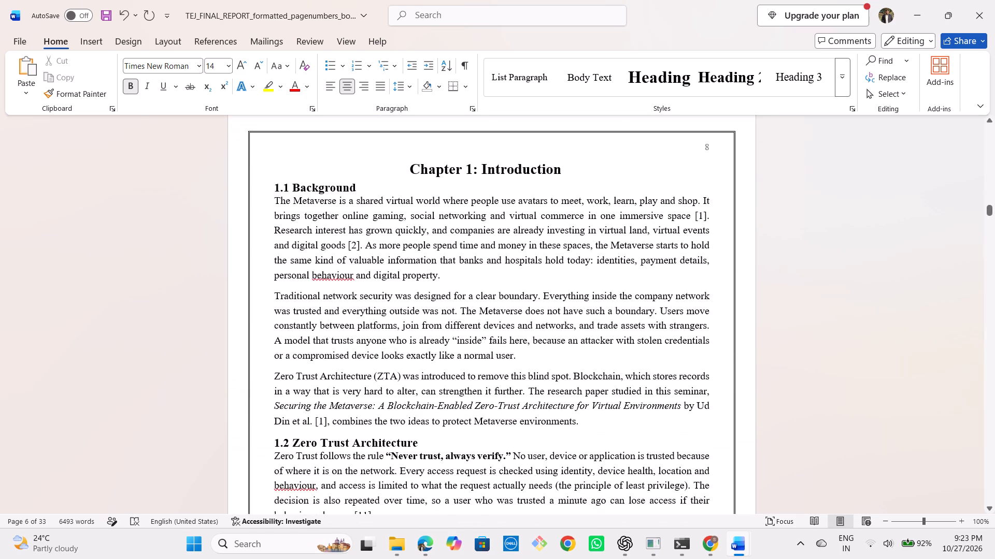
pyautogui.scroll(-10, 569, 277)
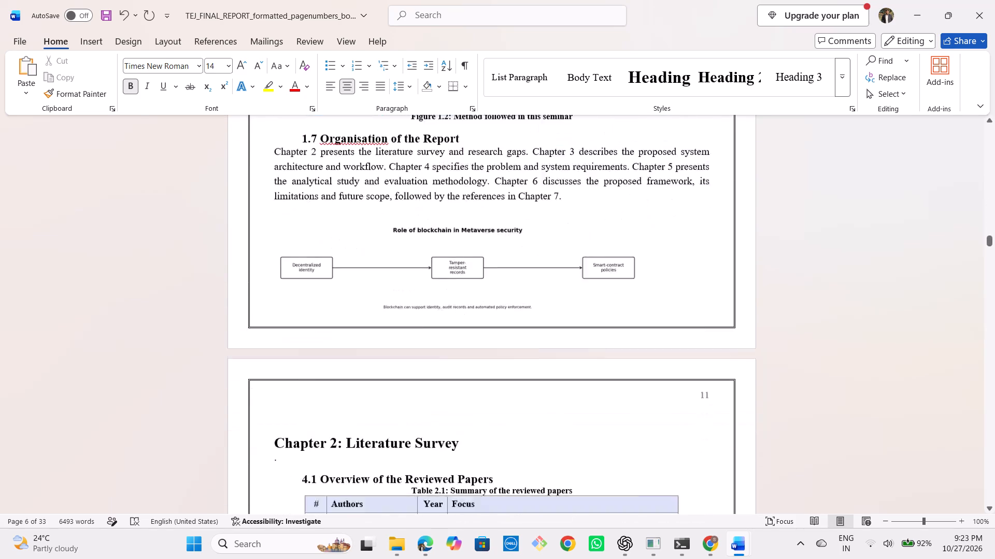
pyautogui.scroll(-3, 569, 277)
pyautogui.scroll(1, 569, 277)
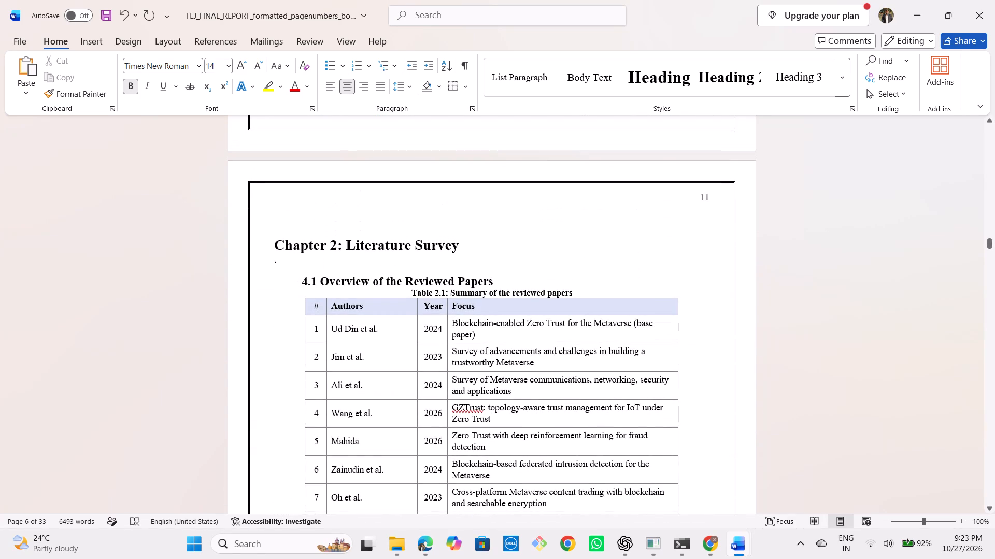
pyautogui.click(272, 238)
pyautogui.press('Tab')
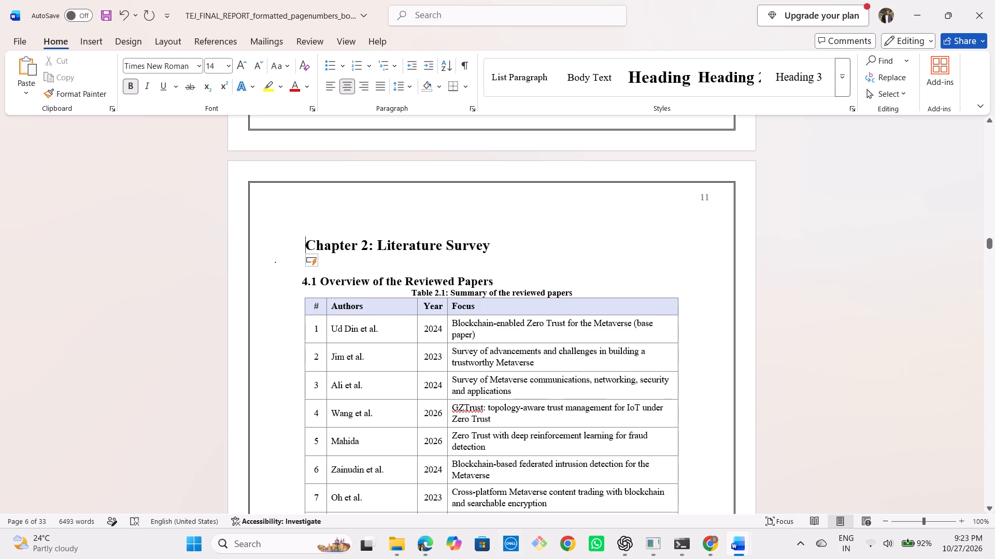
pyautogui.press('Tab')
pyautogui.press('Tab')
# Review the Chapter 2 pages, from the reviewed-papers table through the paper summaries, figures and research-gap tables.
pyautogui.scroll(-3, 272, 238)
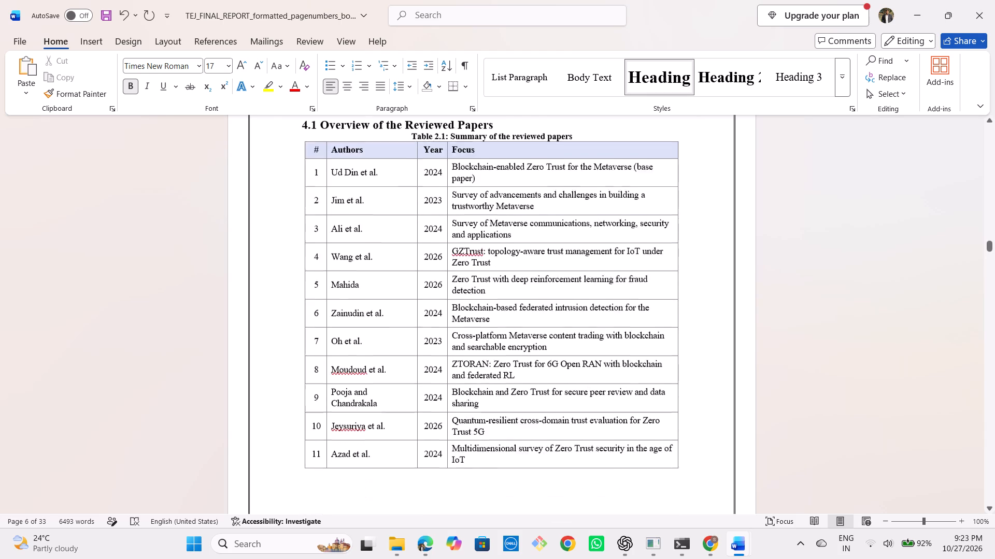
pyautogui.scroll(-7, 272, 238)
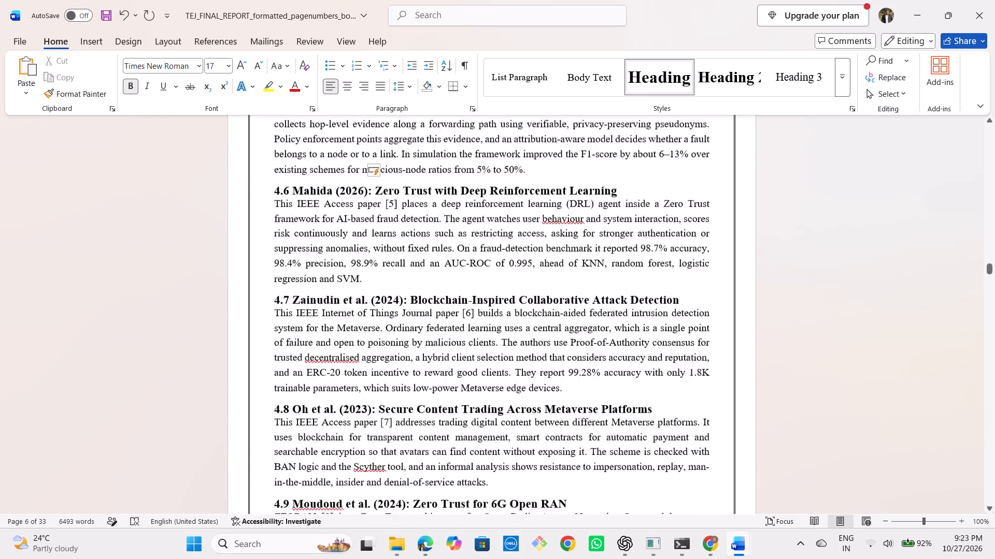
pyautogui.scroll(-6, 272, 238)
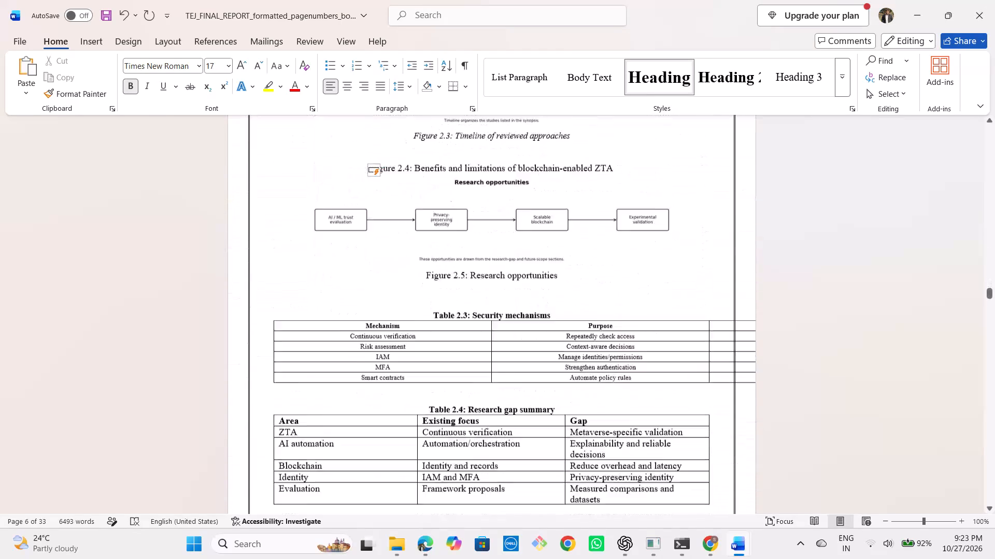
pyautogui.scroll(-1, 272, 238)
pyautogui.scroll(4, 272, 238)
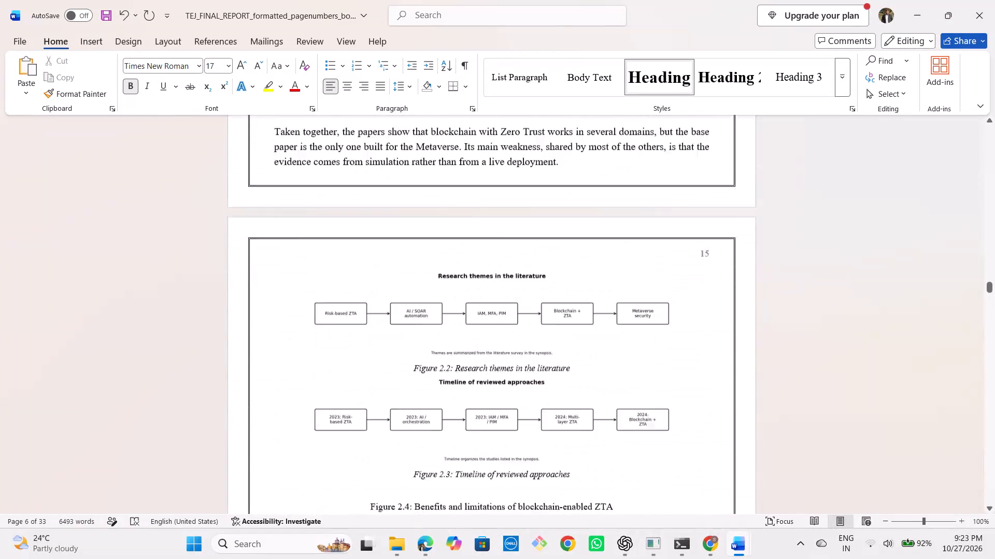
pyautogui.scroll(15, 272, 238)
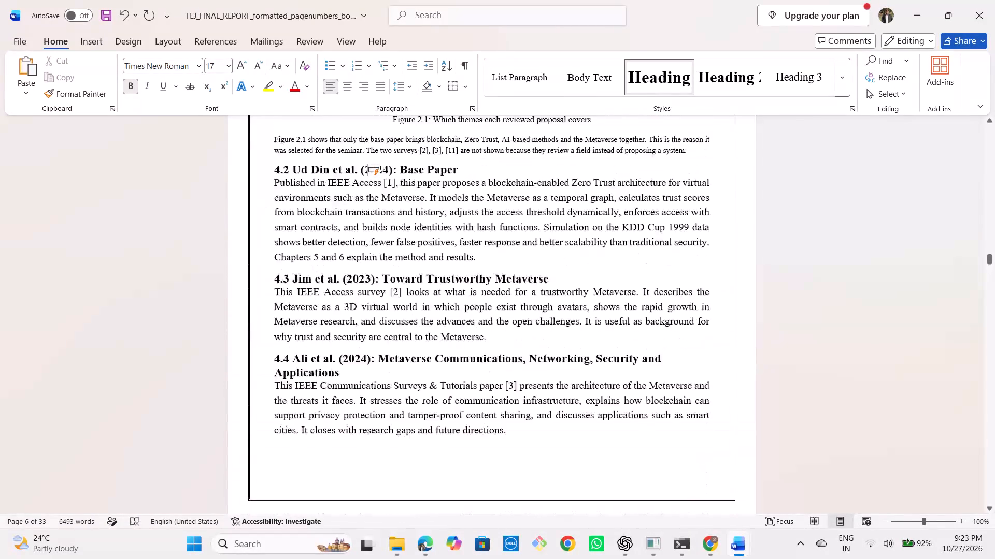
pyautogui.scroll(14, 272, 238)
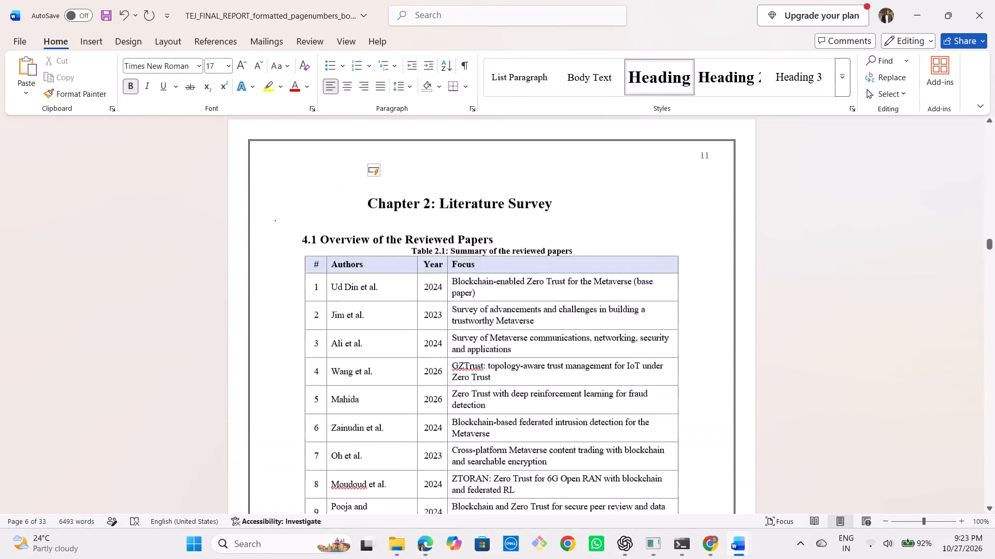
pyautogui.scroll(4, 272, 238)
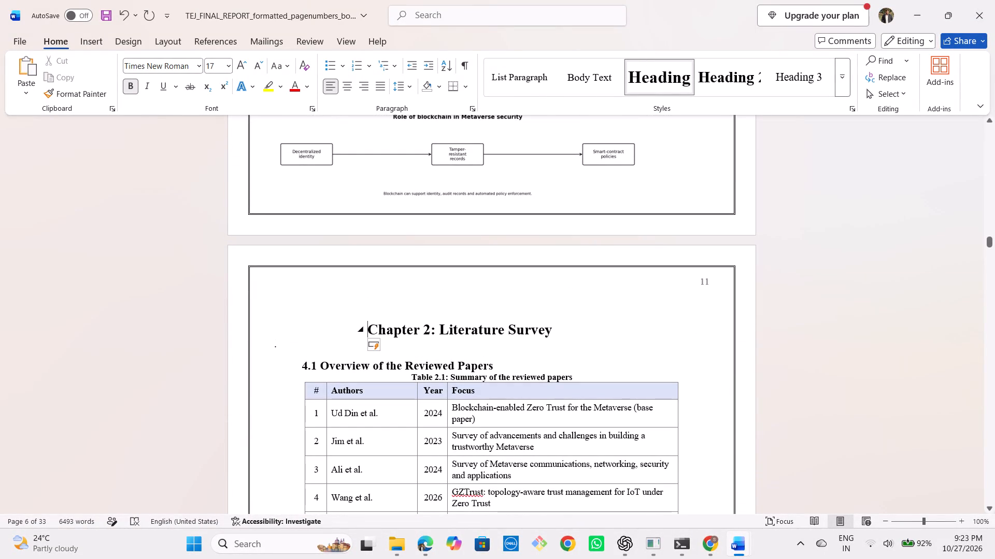
pyautogui.scroll(-10, 444, 329)
pyautogui.scroll(1, 444, 329)
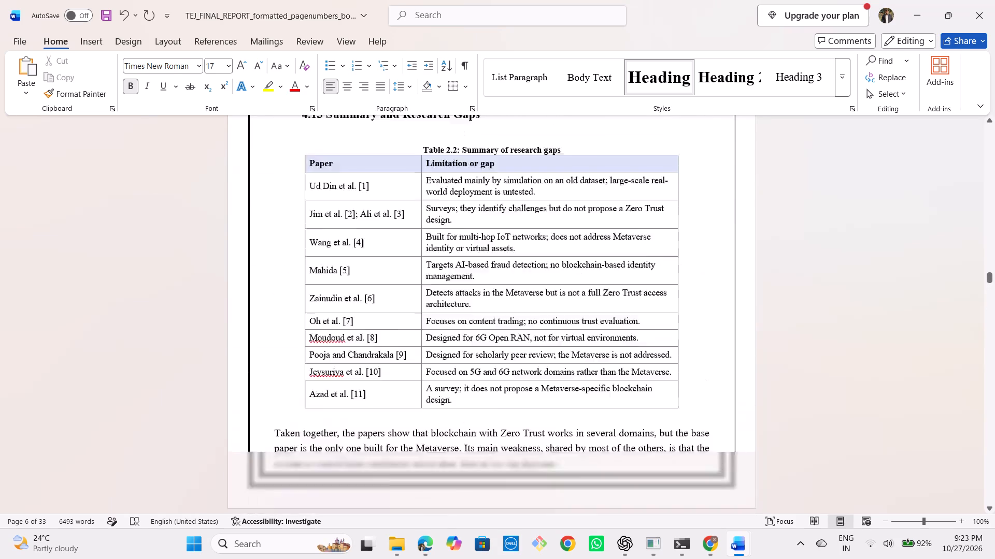
pyautogui.scroll(1, 444, 329)
pyautogui.scroll(-6, 444, 329)
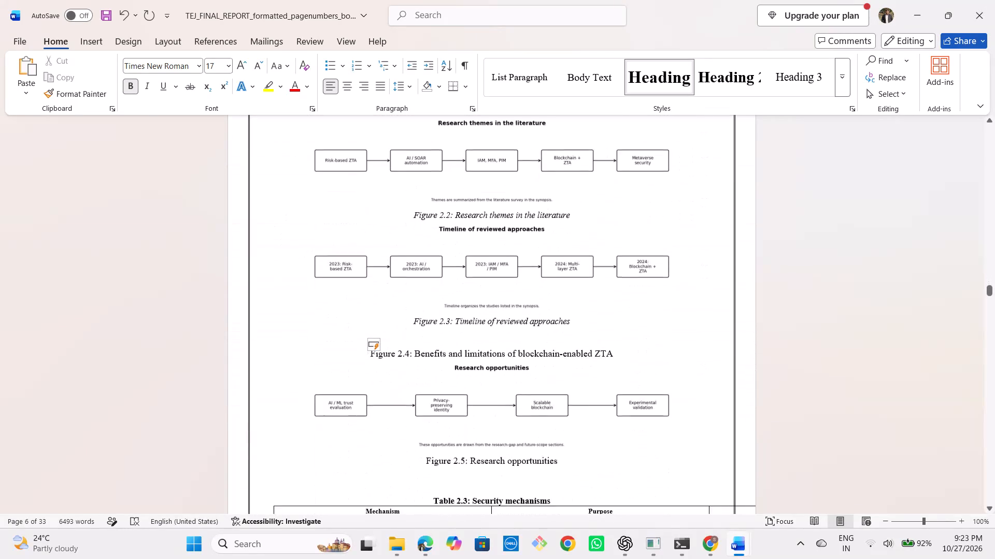
pyautogui.scroll(-2, 444, 329)
pyautogui.scroll(5, 444, 329)
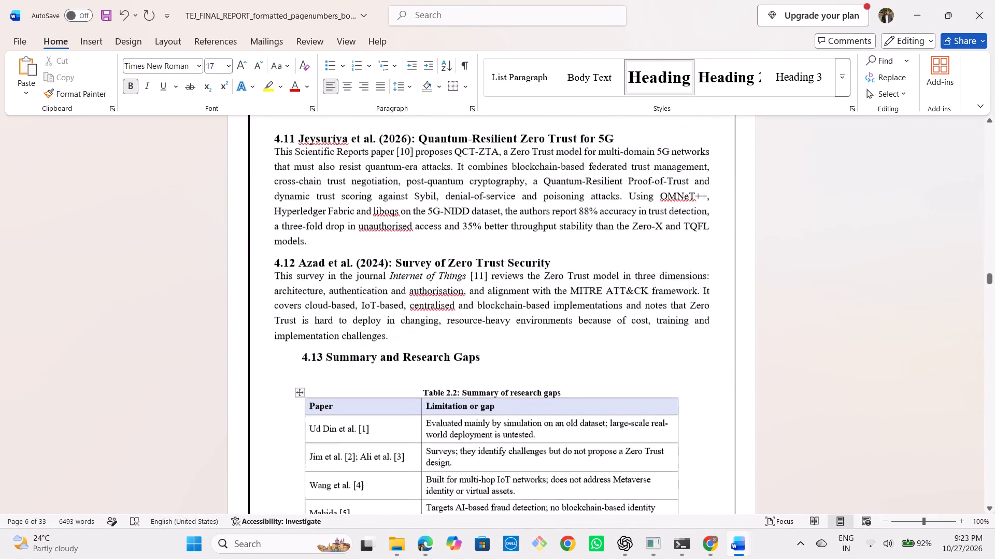
pyautogui.scroll(4, 444, 329)
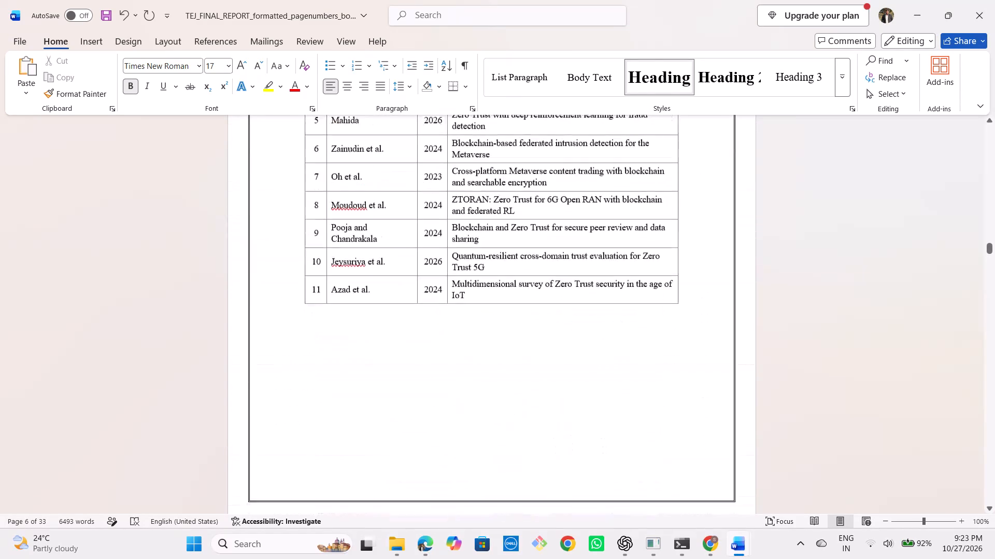
pyautogui.scroll(2, 444, 329)
# Split the Chapter 2 heading into two lines, "Chapter 2" and "Literature Survey", removing the colon.
pyautogui.click(434, 233)
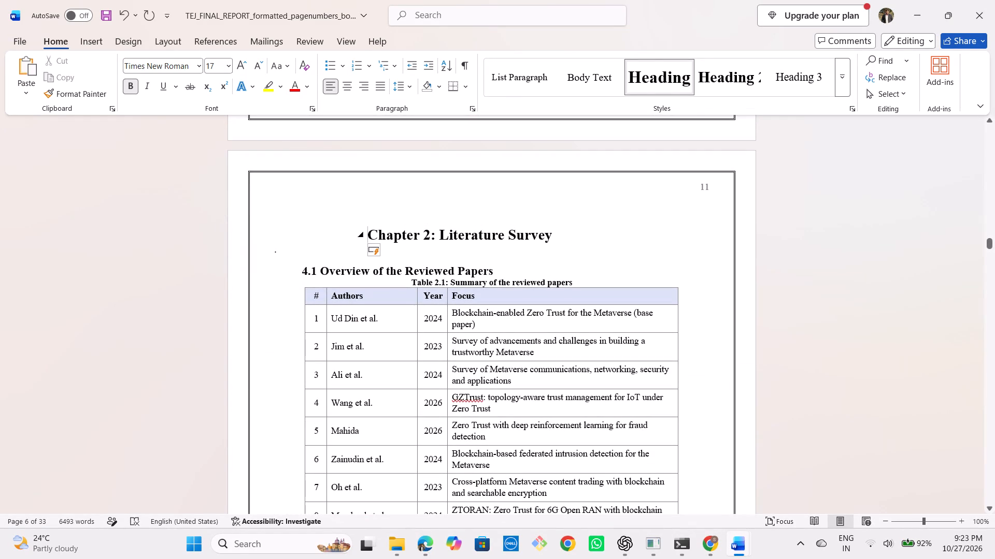
pyautogui.press('BackSpace')
pyautogui.press('Return')
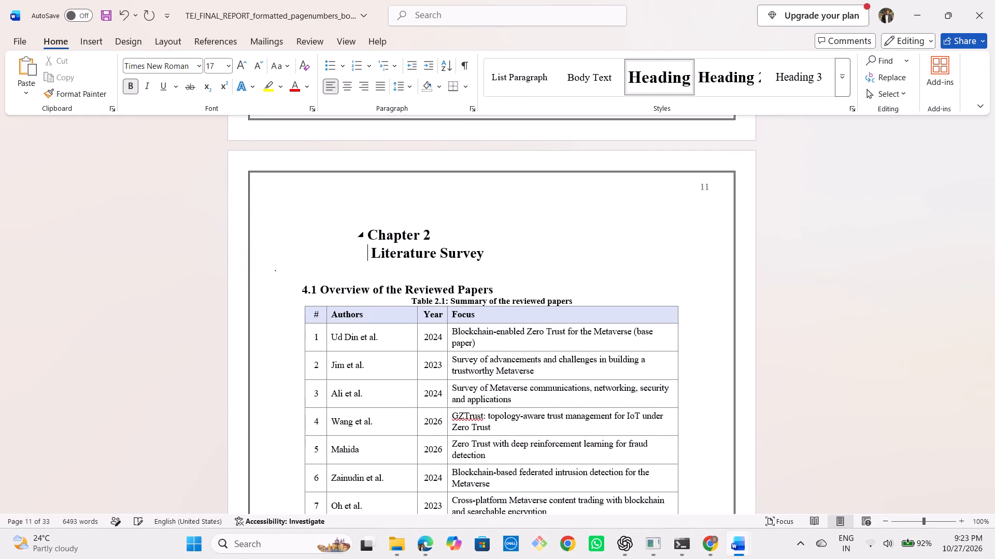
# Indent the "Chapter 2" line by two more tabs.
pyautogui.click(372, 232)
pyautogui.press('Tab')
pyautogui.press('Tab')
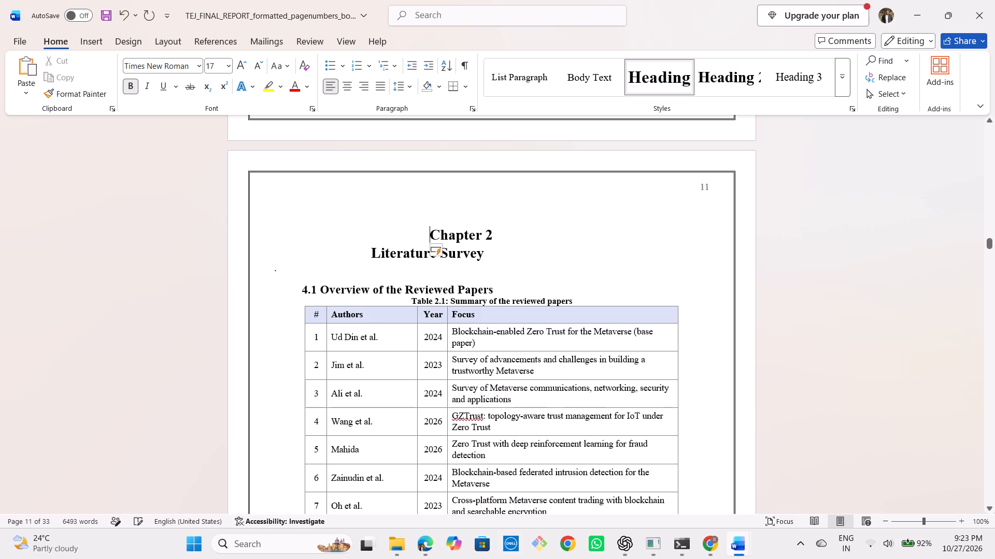
# Shift the "Literature Survey" line towards the page centre by adding eight spaces in front of it.
pyautogui.click(370, 253)
pyautogui.press('space')
pyautogui.press('space')
pyautogui.press('space')
pyautogui.press('space')
pyautogui.press('space')
pyautogui.press('space')
pyautogui.press('space')
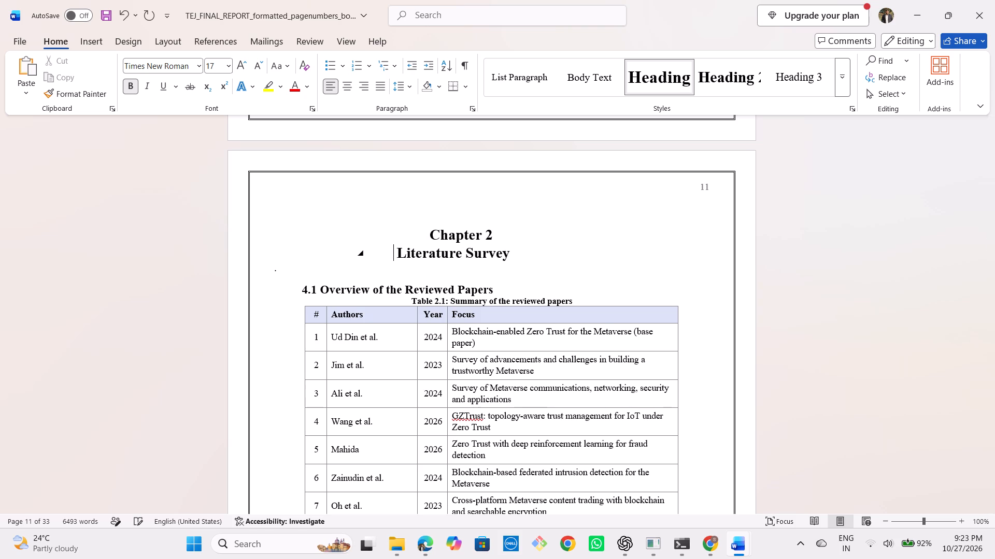
pyautogui.press('space')
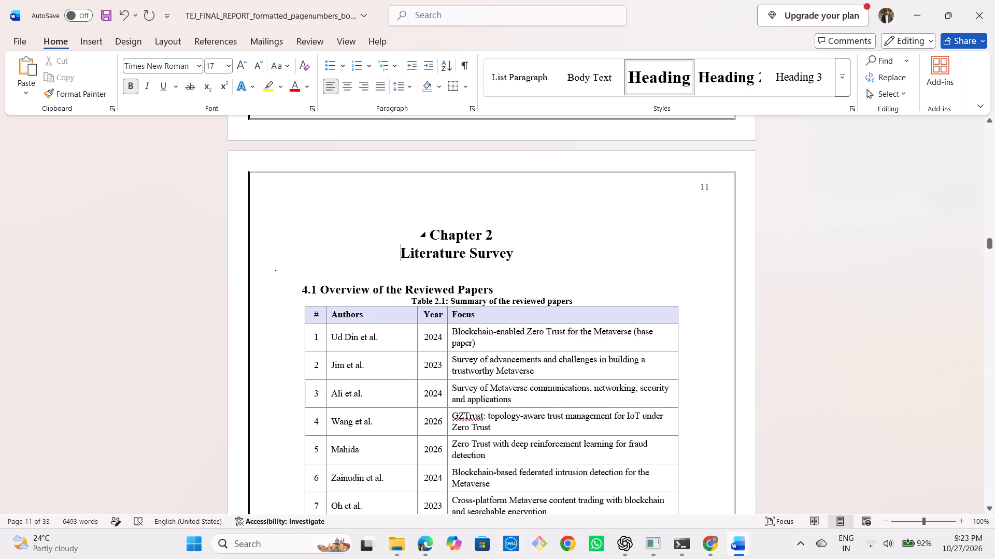
# Remove all leading indentation from the "Chapter 2" line so it starts at the text margin.
pyautogui.click(438, 230)
pyautogui.press('Left')
pyautogui.press('\\')
pyautogui.press('BackSpace')
pyautogui.press('BackSpace')
pyautogui.press('BackSpace')
pyautogui.press('BackSpace')
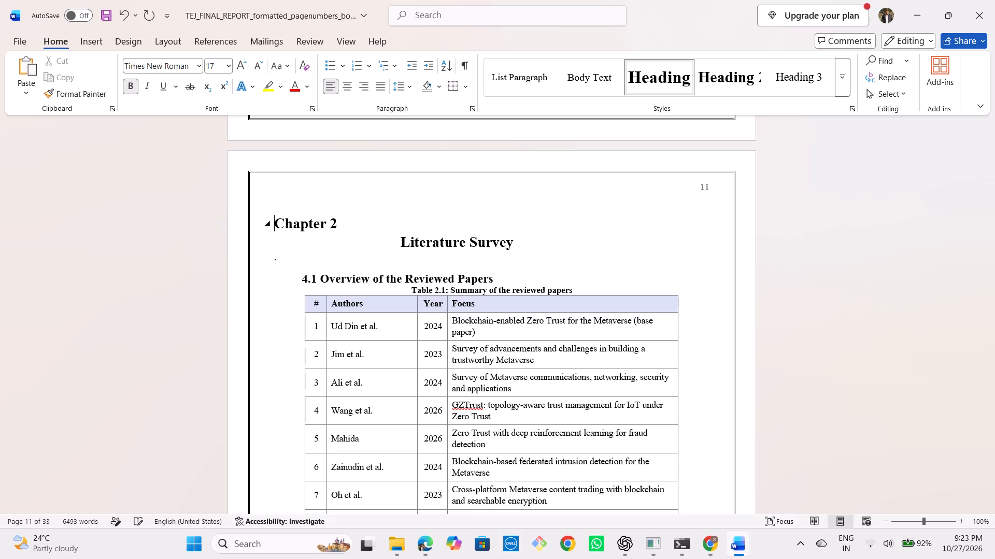
pyautogui.press('BackSpace')
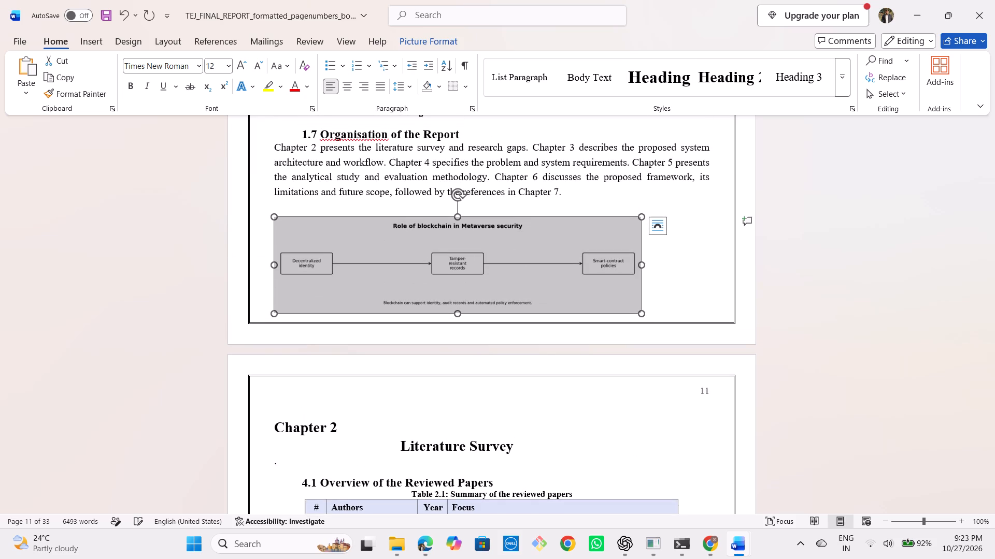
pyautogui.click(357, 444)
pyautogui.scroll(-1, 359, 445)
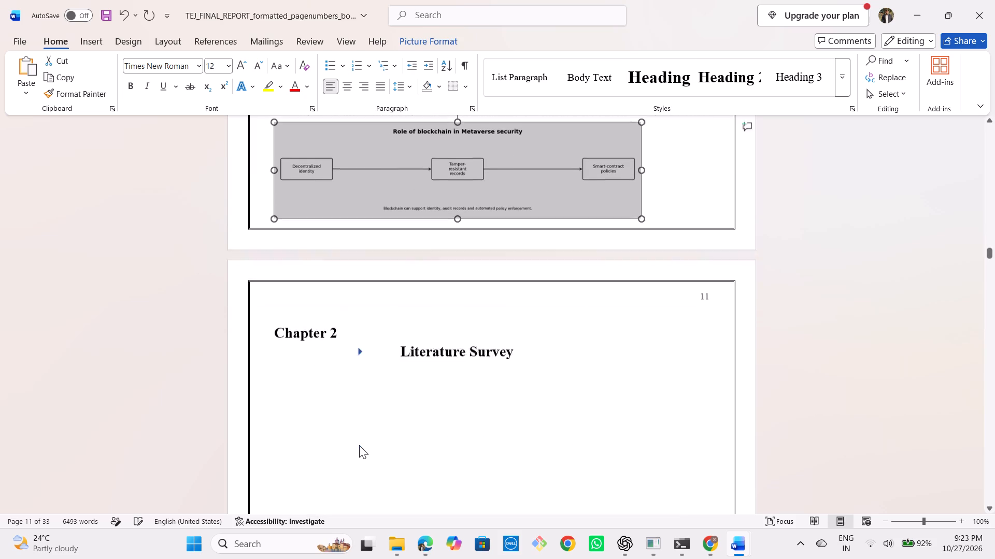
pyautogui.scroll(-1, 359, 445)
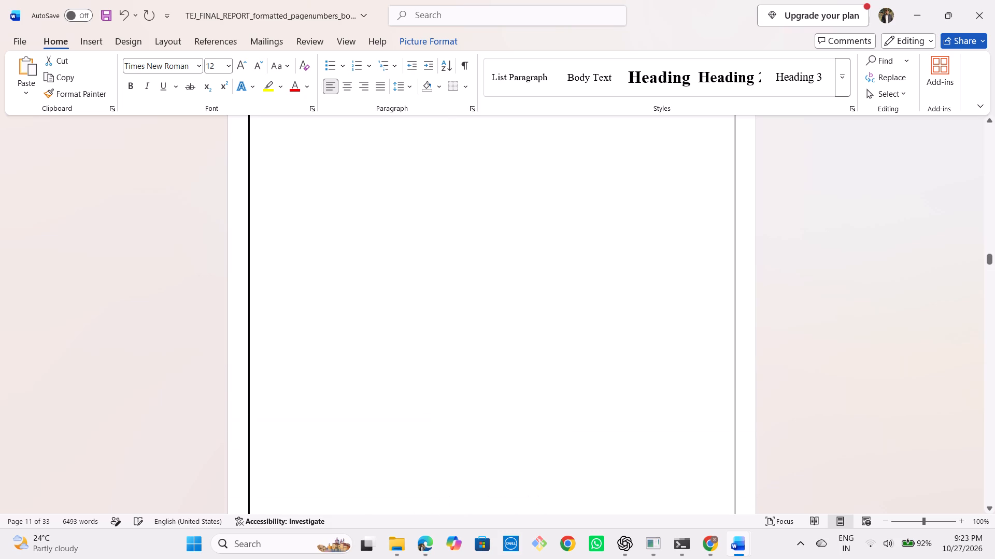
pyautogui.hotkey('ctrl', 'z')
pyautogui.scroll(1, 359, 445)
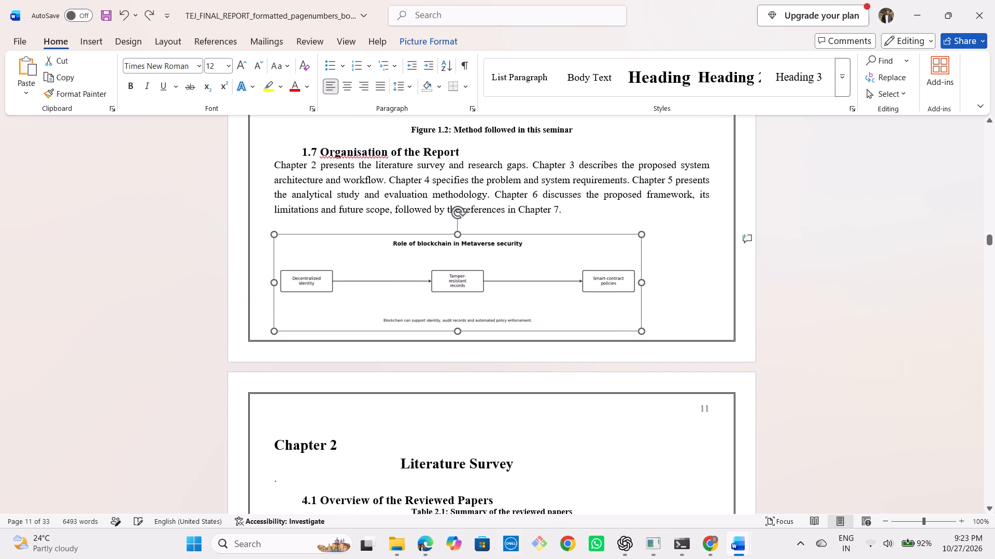
# Indent the "Chapter 2" line with four tabs and six spaces so it sits roughly centred above "Literature Survey".
pyautogui.click(349, 461)
pyautogui.click(277, 445)
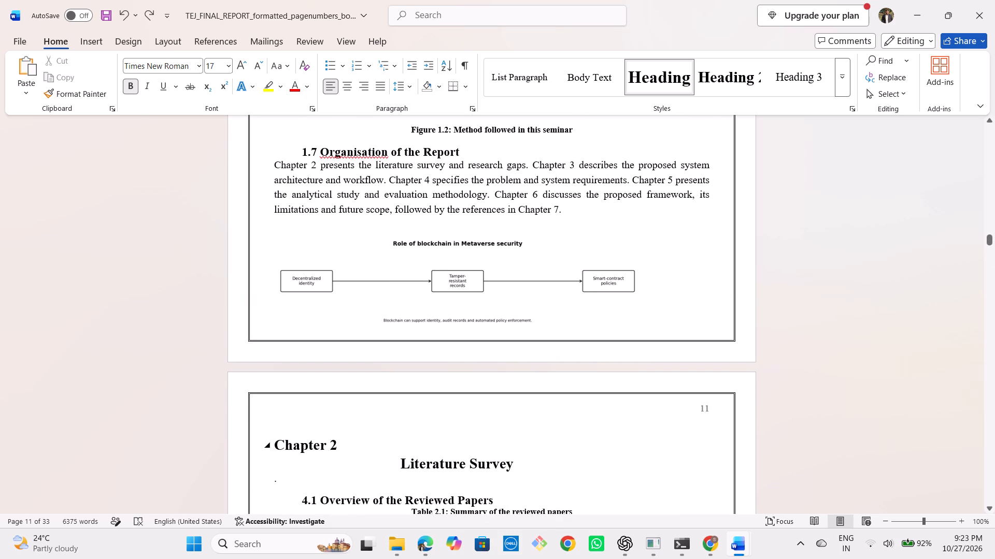
pyautogui.press('Tab')
pyautogui.press('Tab')
pyautogui.press('Tab')
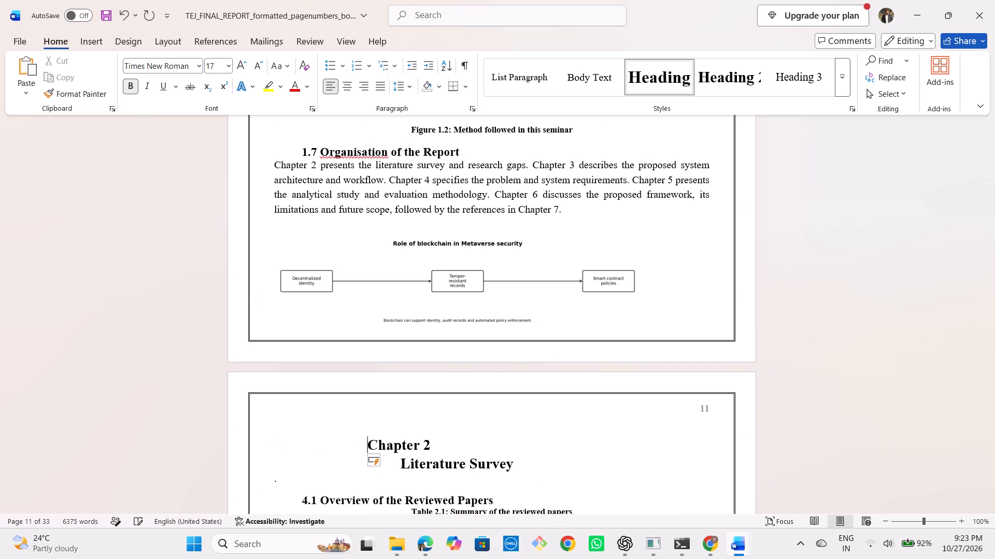
pyautogui.press('Tab')
pyautogui.press('Tab')
pyautogui.press('BackSpace')
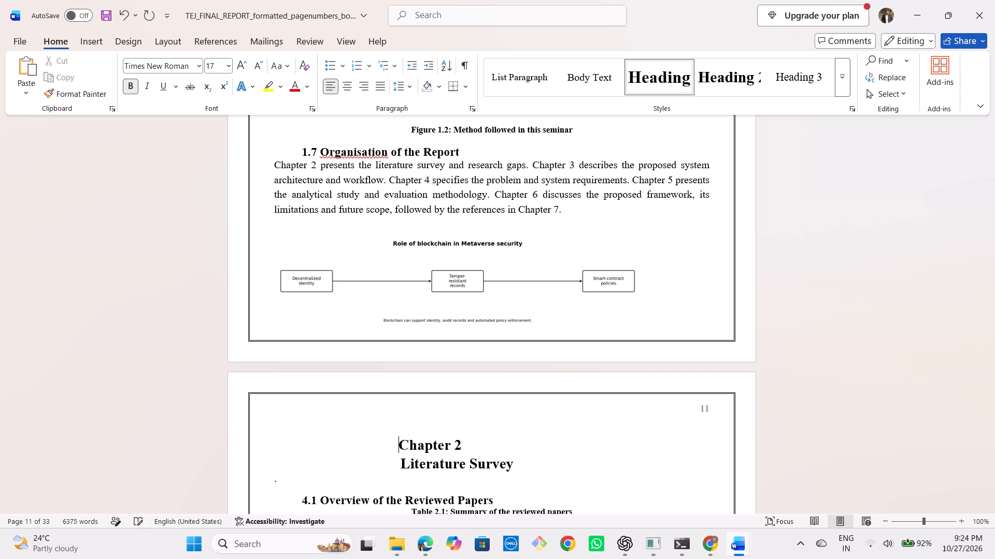
pyautogui.press('space')
pyautogui.press('space')
pyautogui.press('space')
pyautogui.press('space')
pyautogui.press('space')
pyautogui.press('space')
pyautogui.scroll(-1, 277, 445)
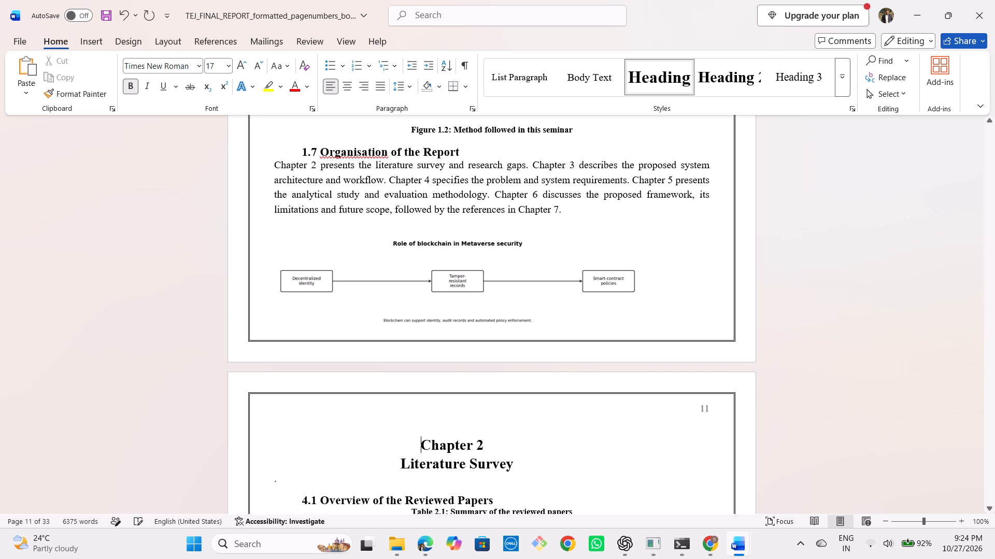
# Review the layout of the pages from Chapter 2 through section 3.4 Design Considerations.
pyautogui.scroll(-2, 277, 445)
pyautogui.scroll(2, 277, 445)
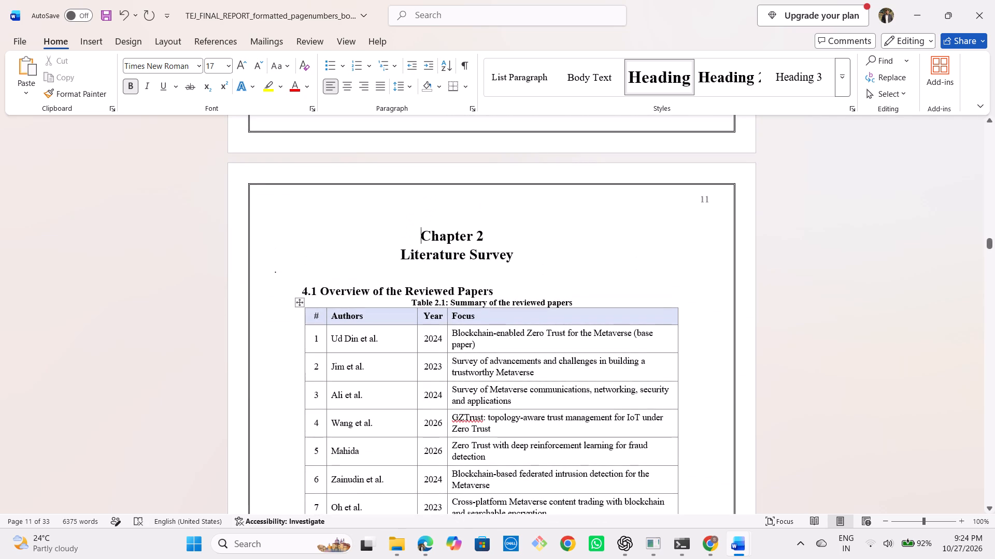
pyautogui.scroll(-9, 438, 297)
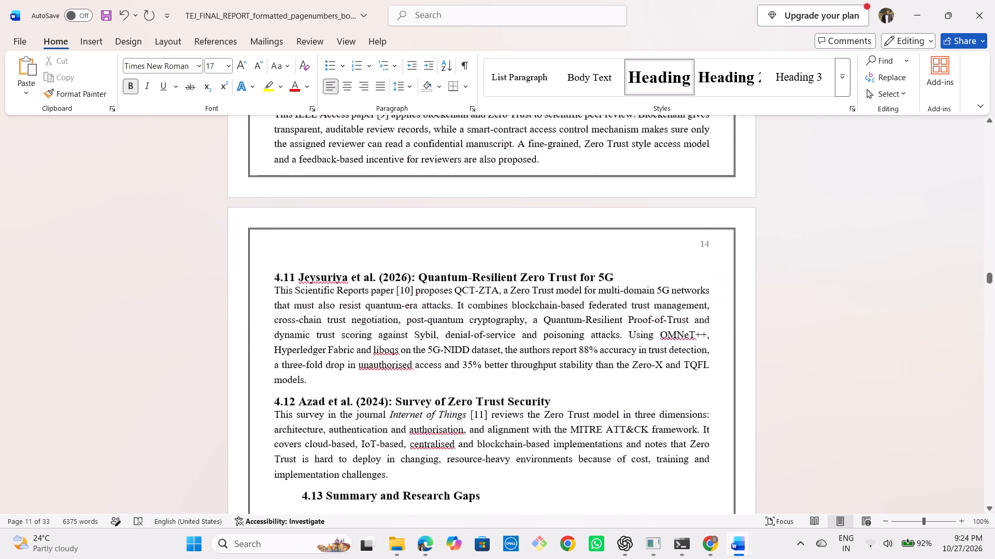
pyautogui.scroll(-9, 438, 297)
pyautogui.scroll(2, 438, 297)
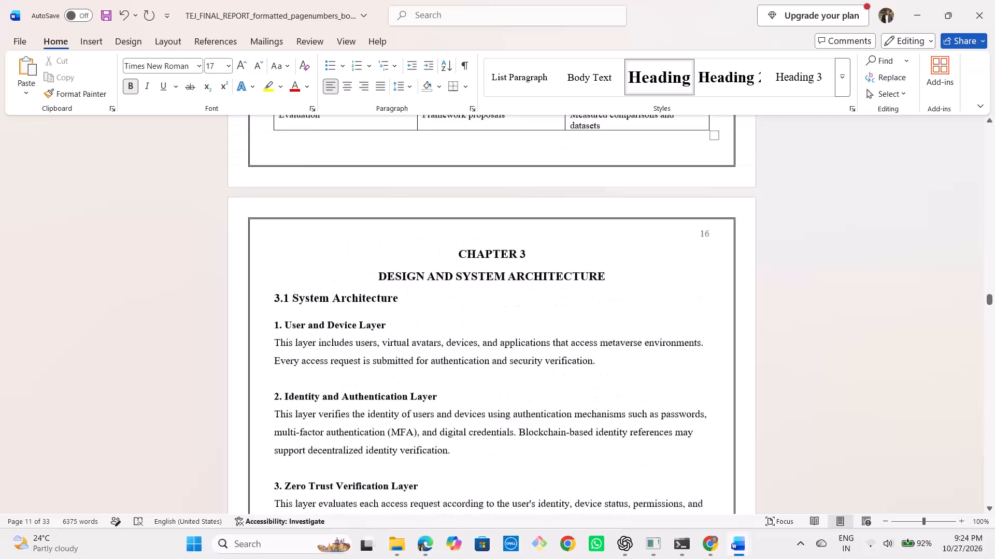
pyautogui.scroll(1, 438, 297)
pyautogui.scroll(-7, 438, 297)
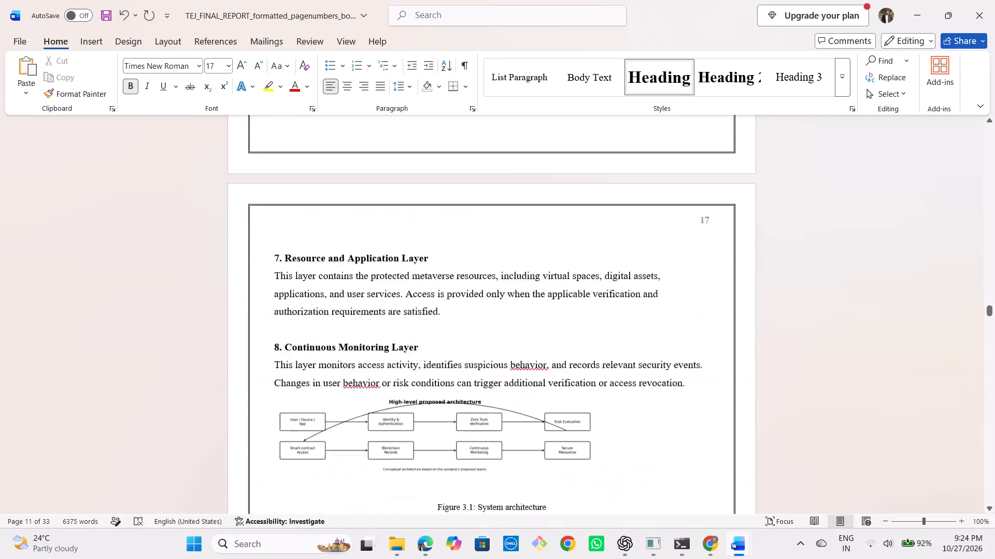
pyautogui.scroll(-7, 438, 297)
pyautogui.scroll(1, 438, 297)
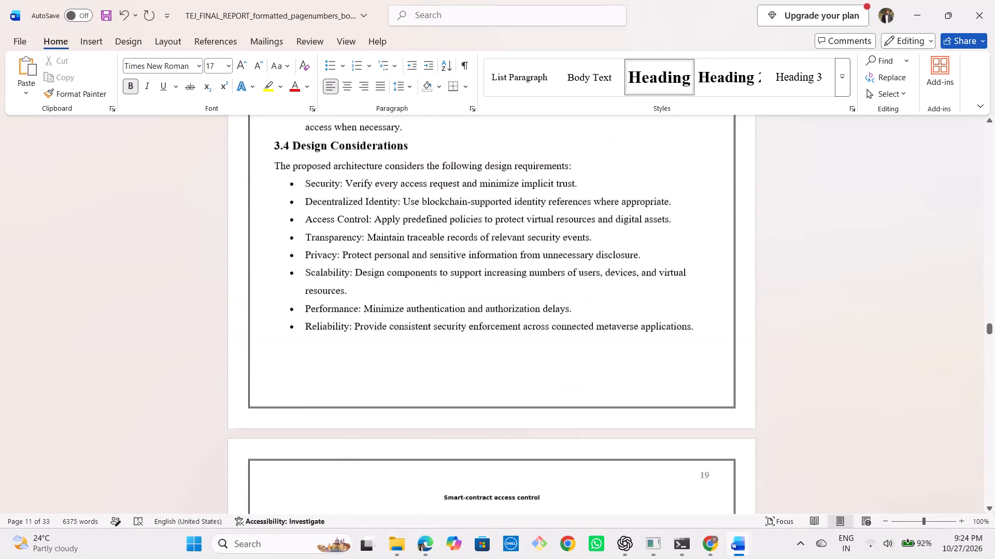
# Shift the Metaverse Environment flowchart under 3.2 Architectural Diagram towards the page centre by adding fourteen spaces in front of it.
pyautogui.scroll(1, 438, 297)
pyautogui.scroll(3, 356, 273)
pyautogui.click(339, 255)
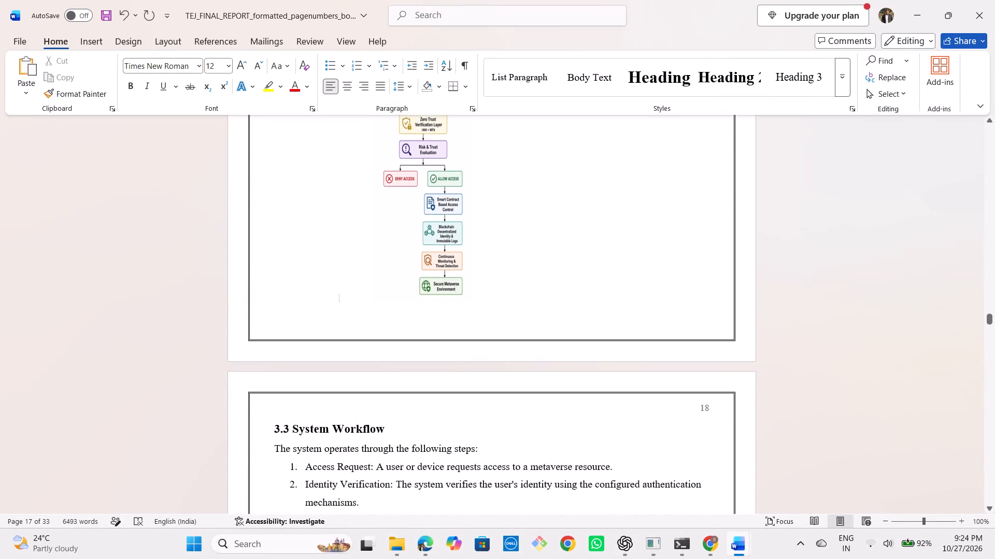
pyautogui.press('space')
pyautogui.press('space')
pyautogui.press('space')
pyautogui.press('space')
pyautogui.press('space')
pyautogui.press('space')
pyautogui.press('space')
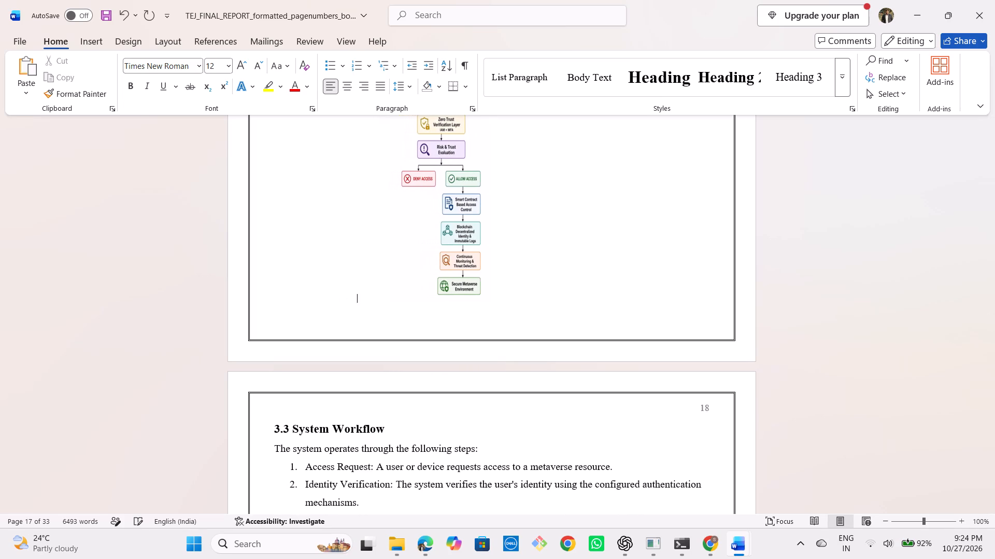
pyautogui.press('space')
pyautogui.press('space')
pyautogui.press('space')
pyautogui.press('space')
pyautogui.press('space')
pyautogui.press('space')
pyautogui.press('space')
# Review the remaining pages from the architectural diagram through Chapters 4 to 6 and the reference list.
pyautogui.scroll(-3, 339, 255)
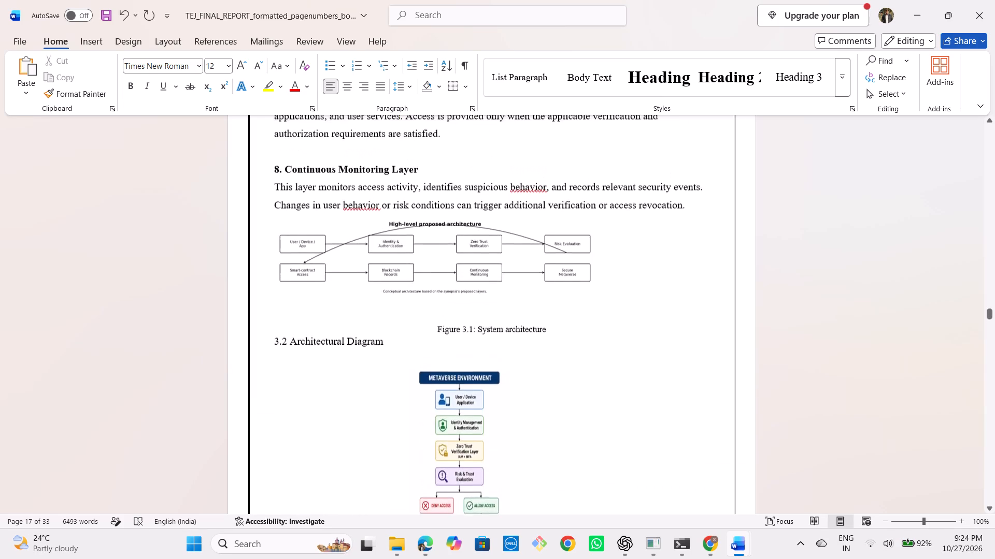
pyautogui.scroll(-5, 339, 255)
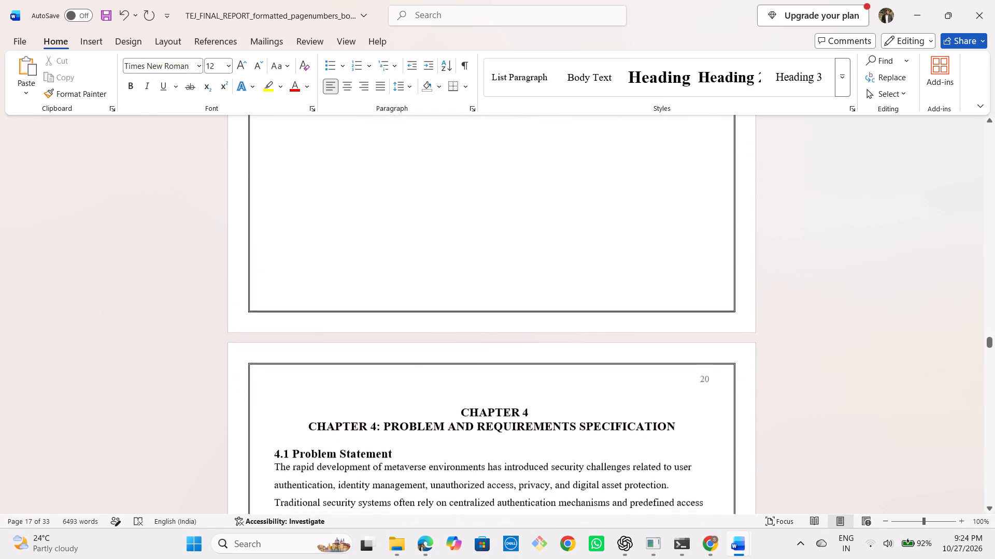
pyautogui.scroll(-5, 339, 255)
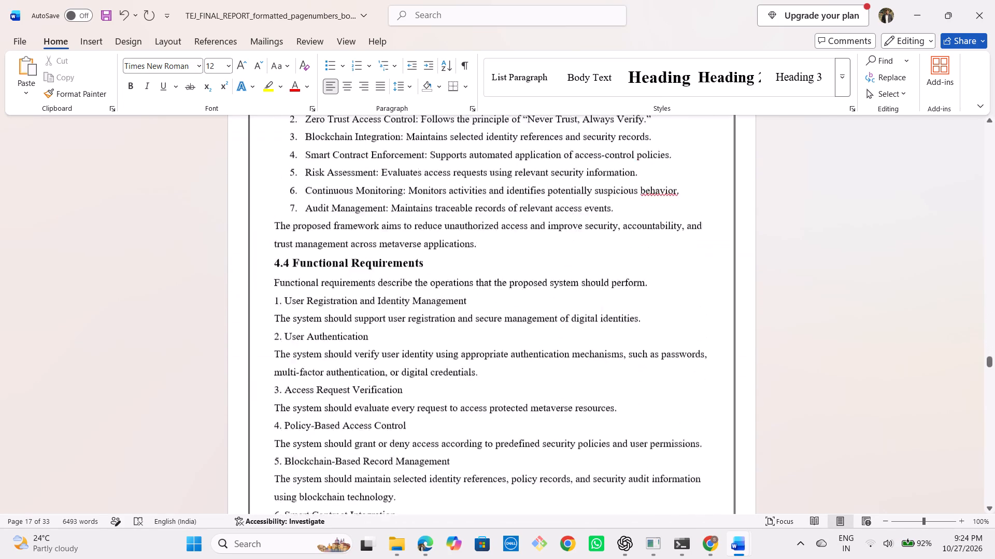
pyautogui.scroll(-5, 339, 255)
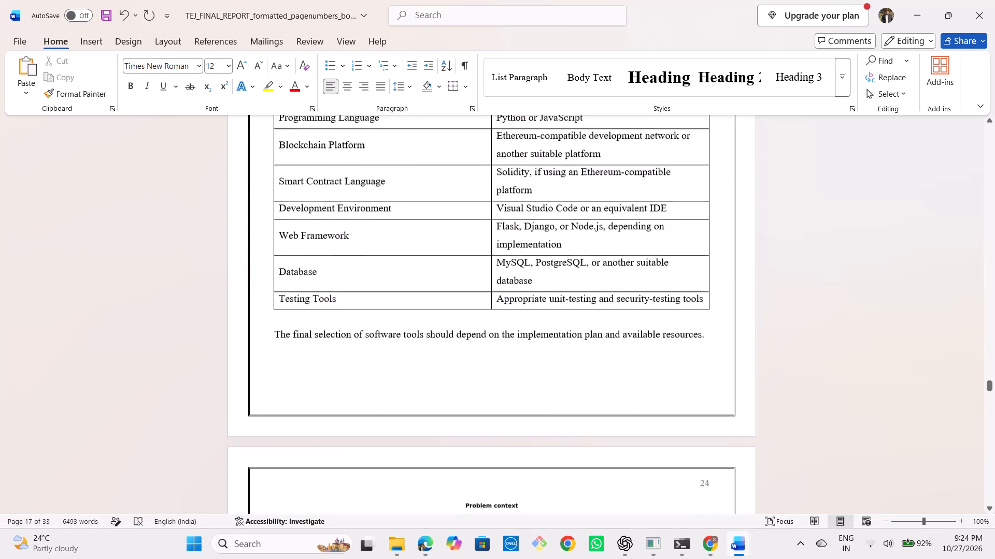
pyautogui.scroll(-7, 339, 255)
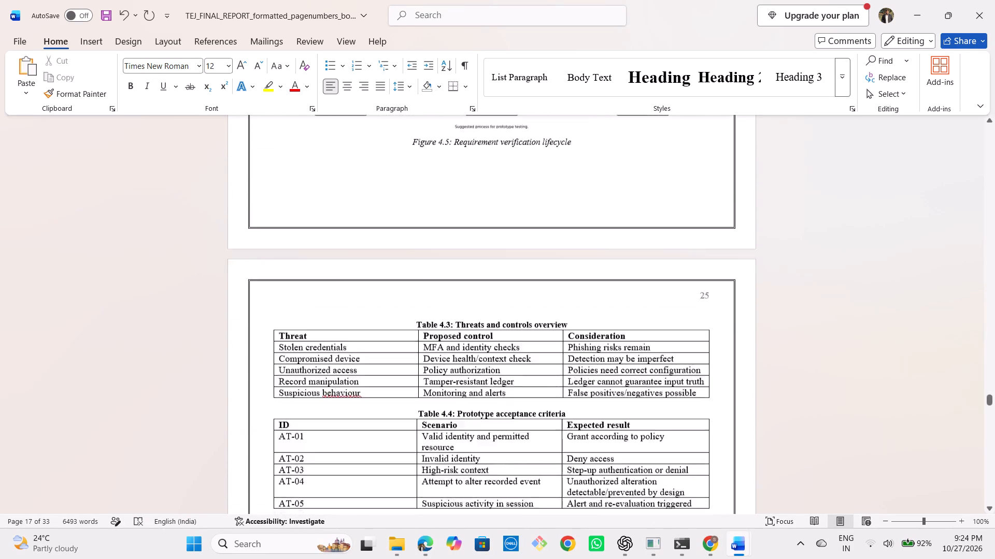
pyautogui.scroll(-11, 339, 255)
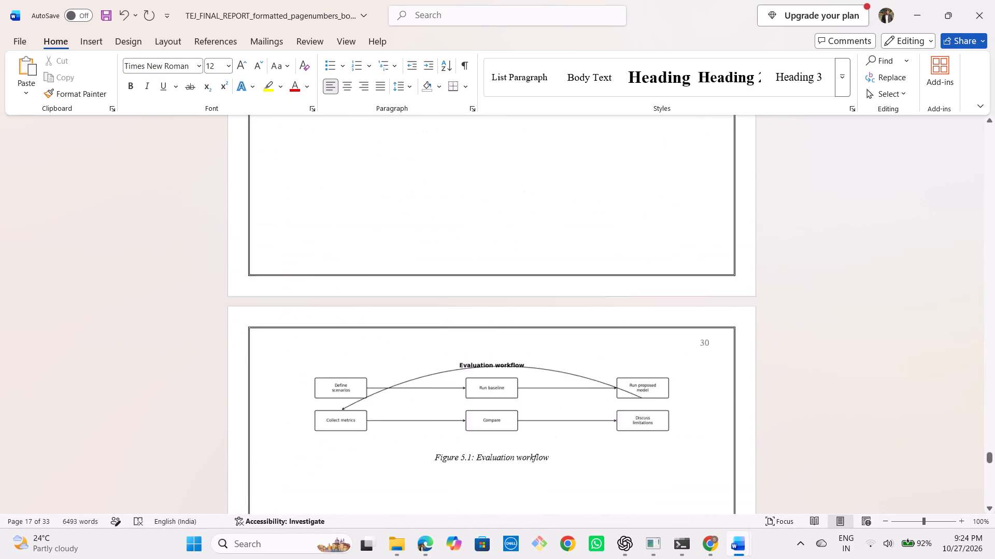
pyautogui.scroll(-10, 339, 255)
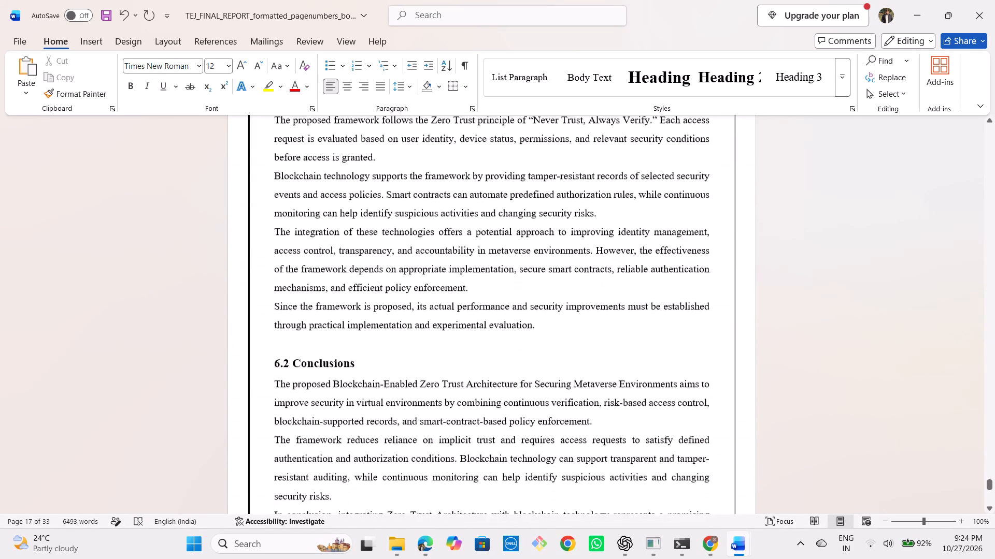
pyautogui.scroll(-10, 339, 255)
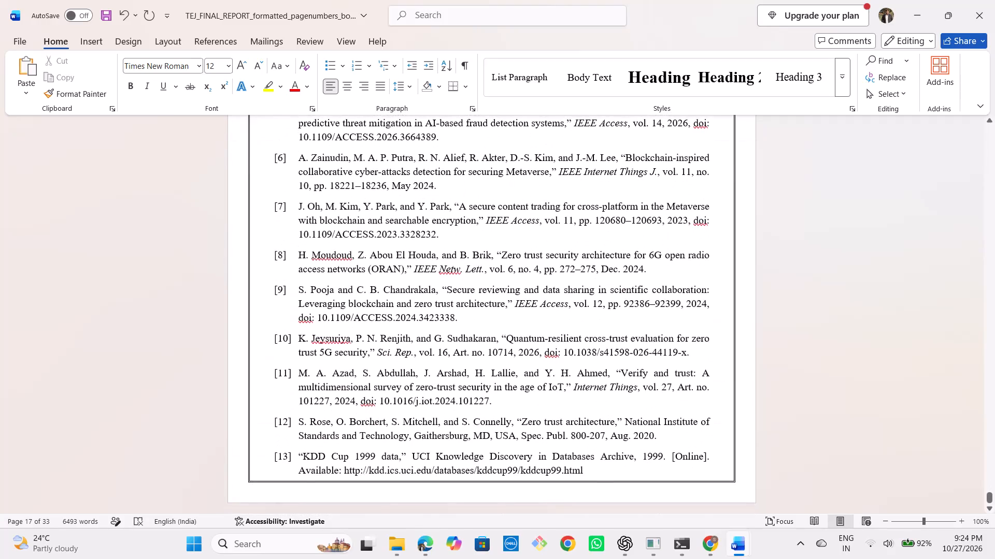
pyautogui.scroll(-2, 339, 255)
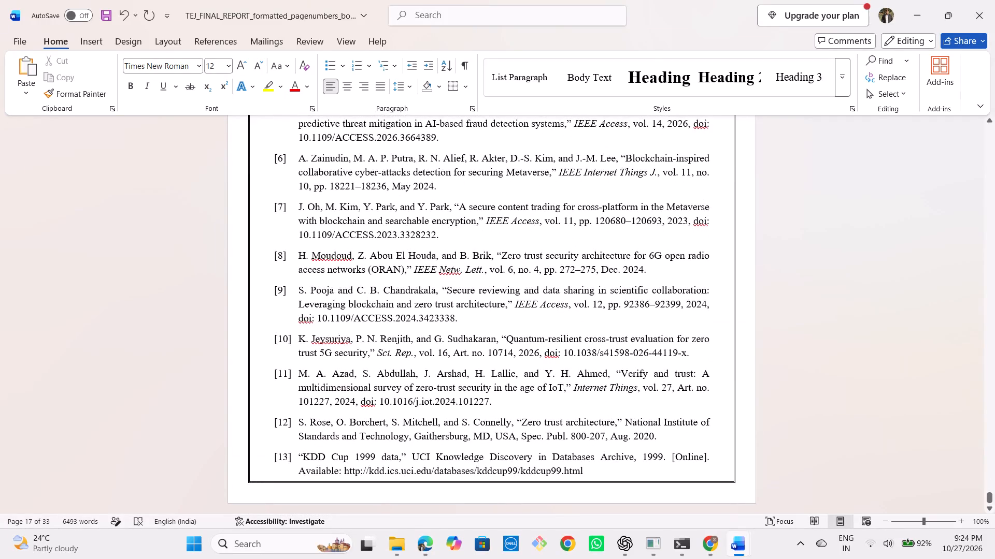
# Save the report under its existing file name.
pyautogui.hotkey('ctrl', 's')
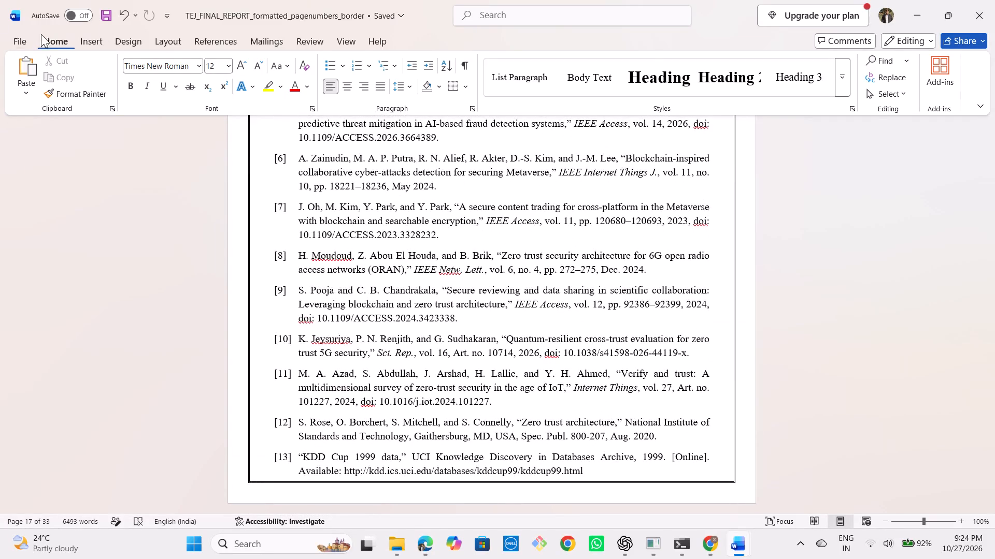
# Start saving a copy of the report in the Documents folder, with its proposed file name selected for replacement.
pyautogui.click(19, 39)
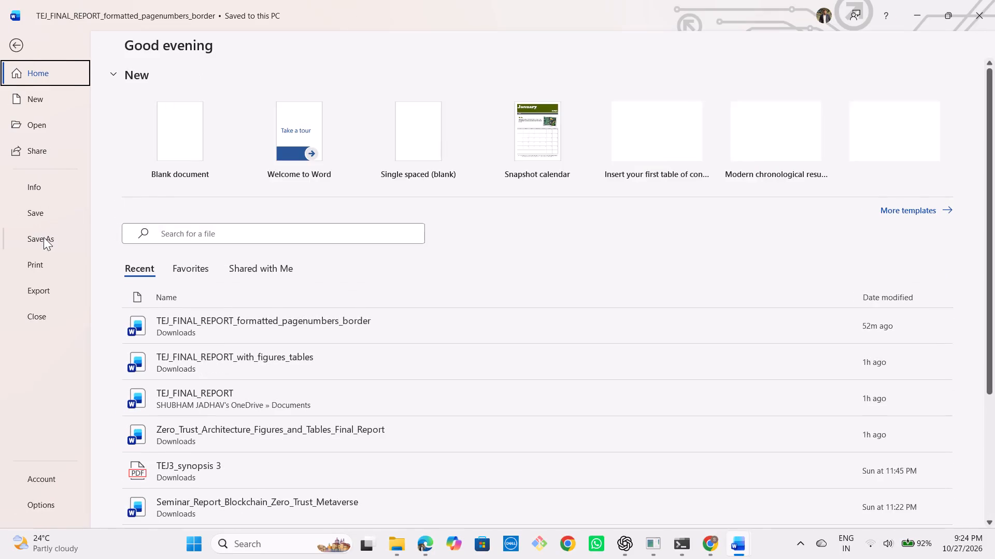
pyautogui.click(44, 237)
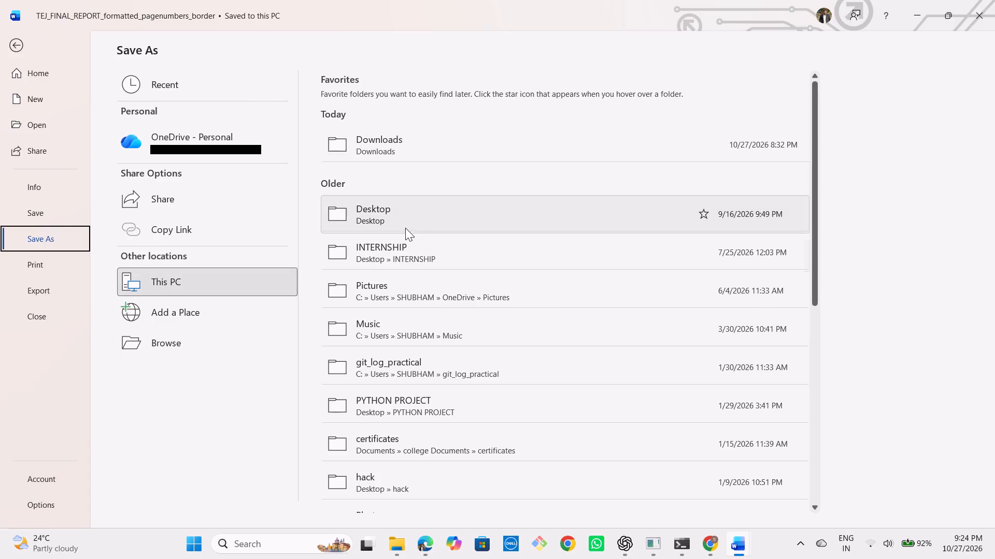
pyautogui.scroll(-3, 391, 390)
pyautogui.click(399, 347)
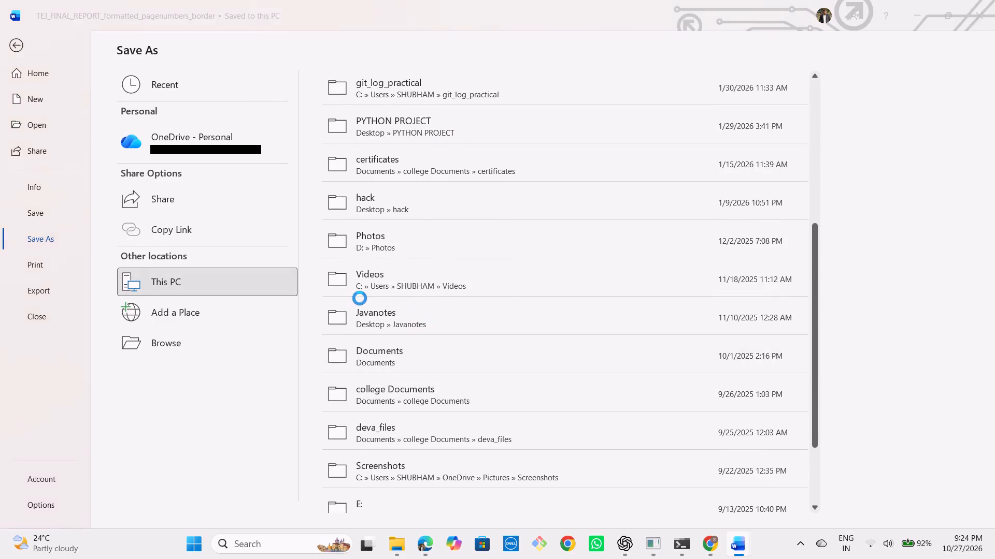
pyautogui.scroll(-2, 81, 147)
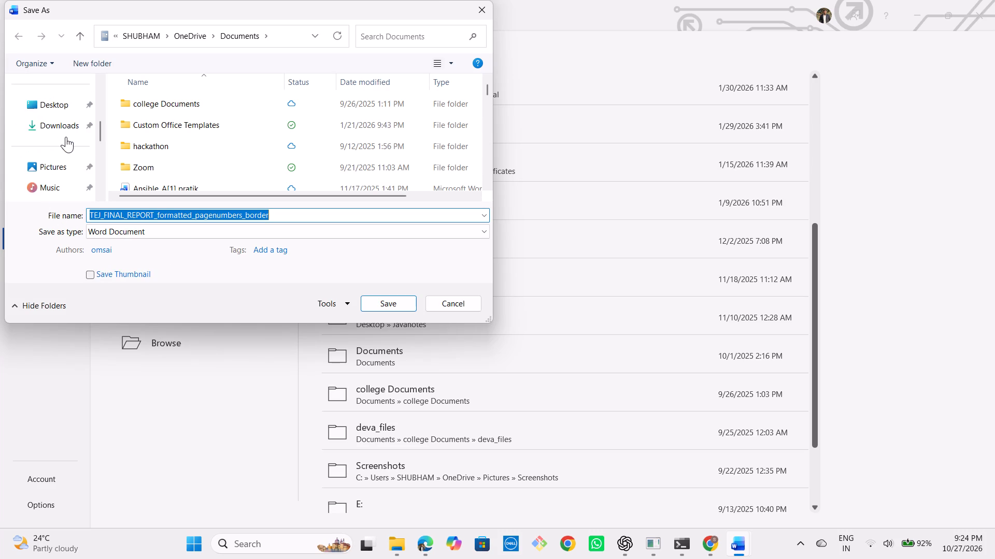
pyautogui.scroll(-1, 64, 143)
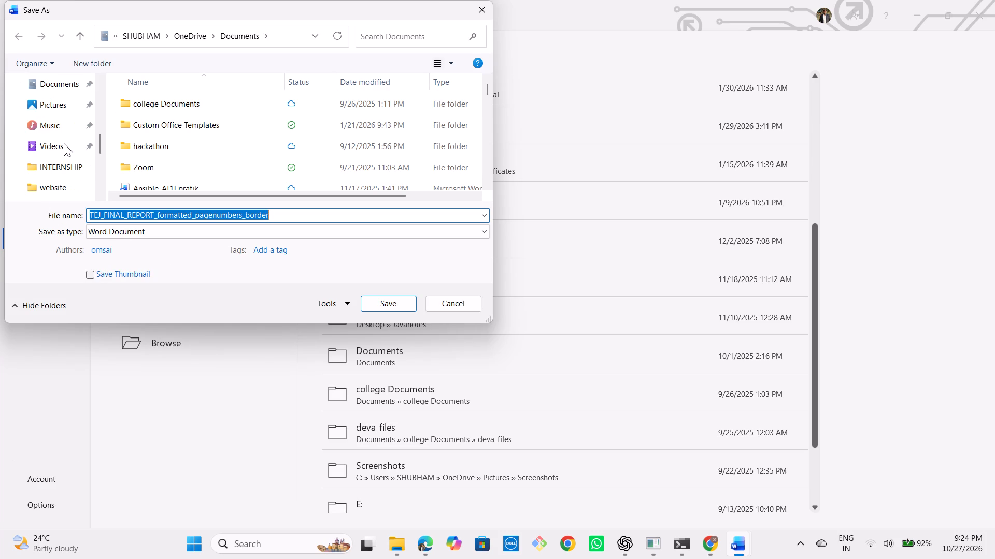
pyautogui.click(60, 88)
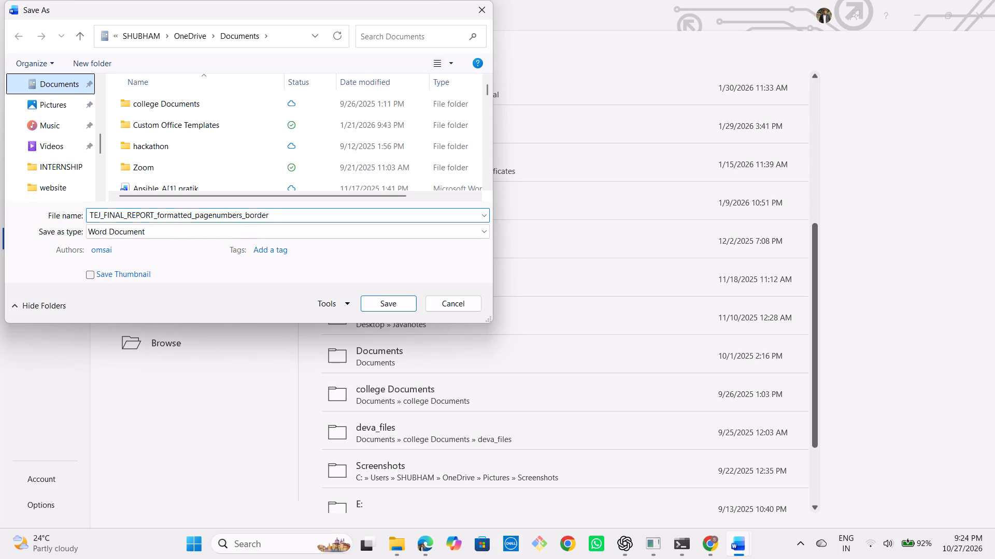
pyautogui.click(272, 215)
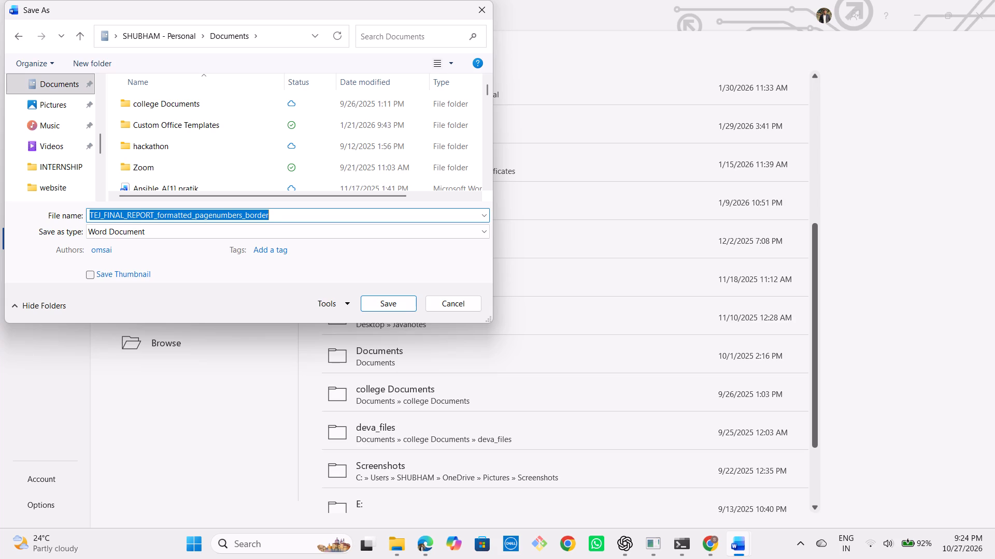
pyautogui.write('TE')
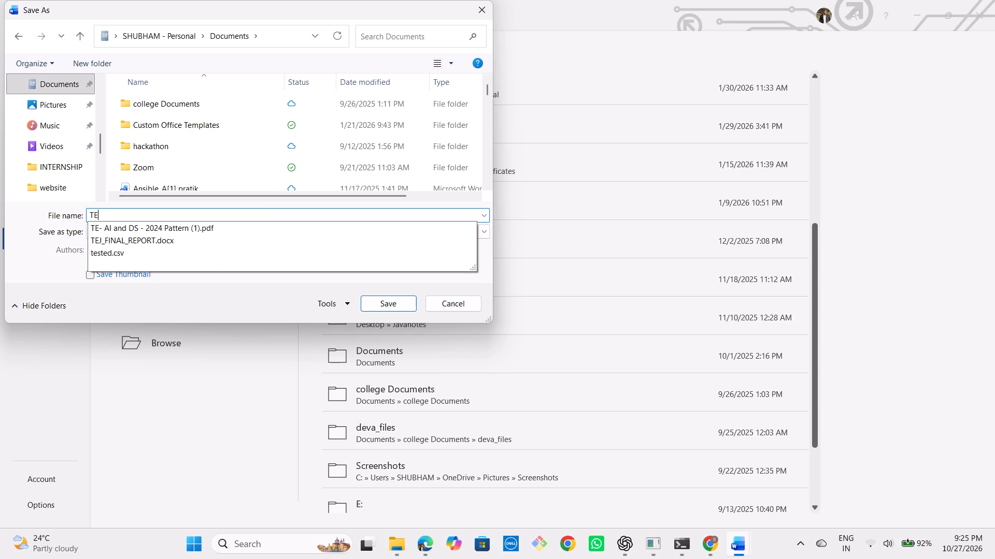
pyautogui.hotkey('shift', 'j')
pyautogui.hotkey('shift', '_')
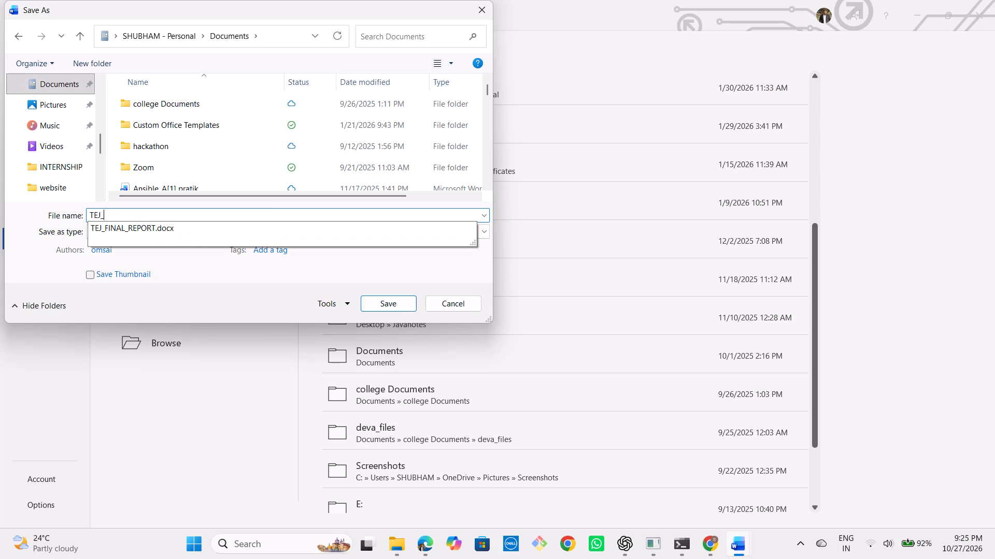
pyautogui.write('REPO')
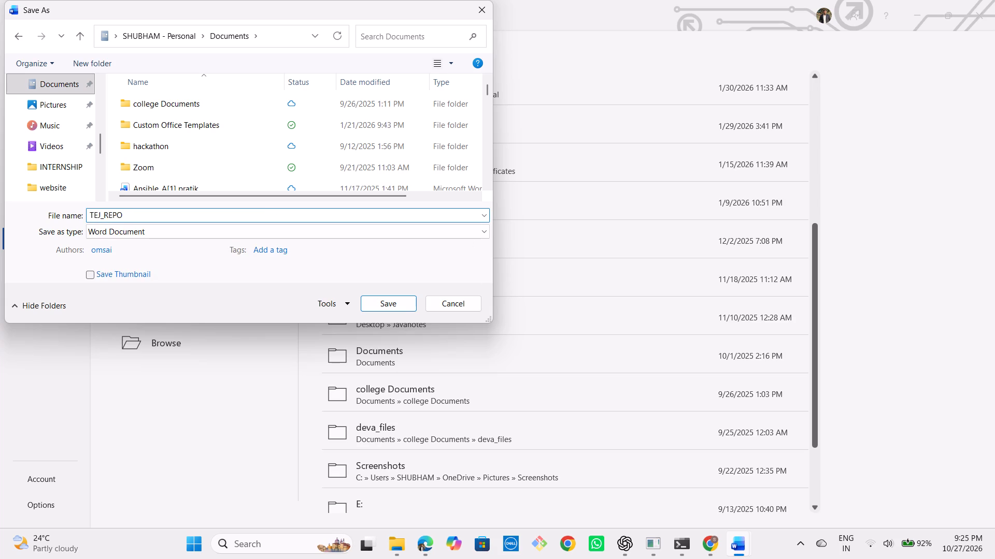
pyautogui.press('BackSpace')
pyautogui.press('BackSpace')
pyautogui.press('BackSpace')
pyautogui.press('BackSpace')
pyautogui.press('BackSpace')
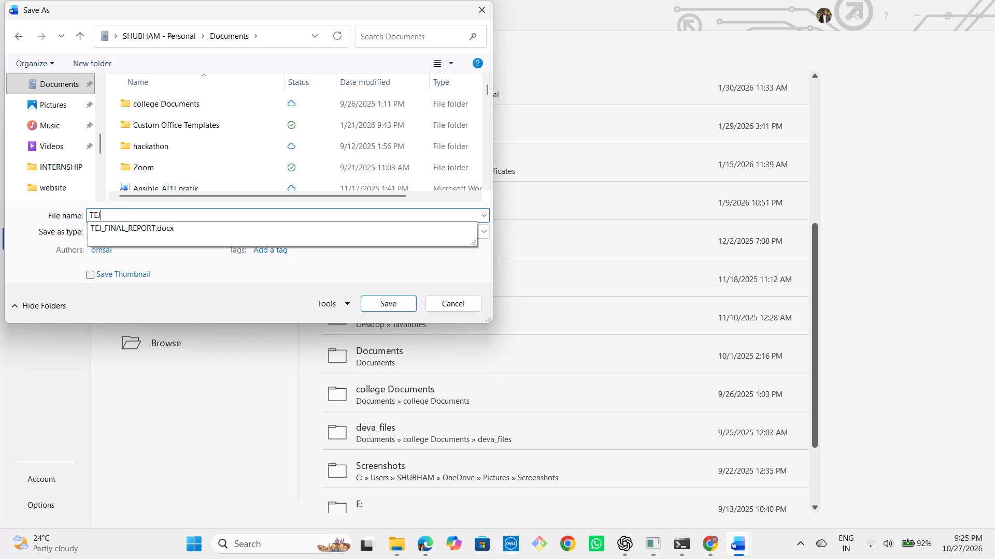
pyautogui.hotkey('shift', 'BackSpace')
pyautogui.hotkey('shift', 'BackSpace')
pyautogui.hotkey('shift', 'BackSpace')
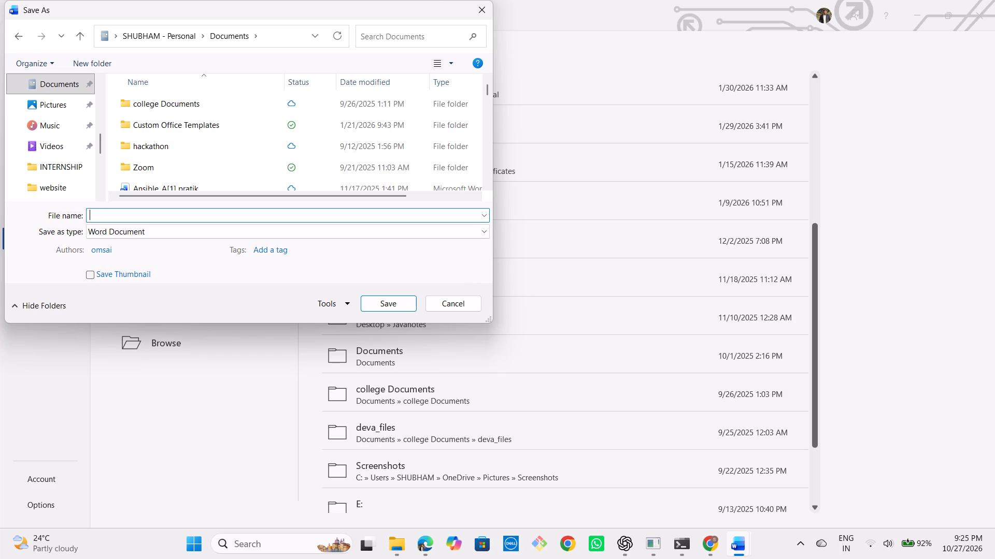
# Name the report copy FINAL_REPORT_TEJ.
pyautogui.write('FI')
pyautogui.write('NAL_')
pyautogui.write('REPORT')
pyautogui.write('_TEJ')
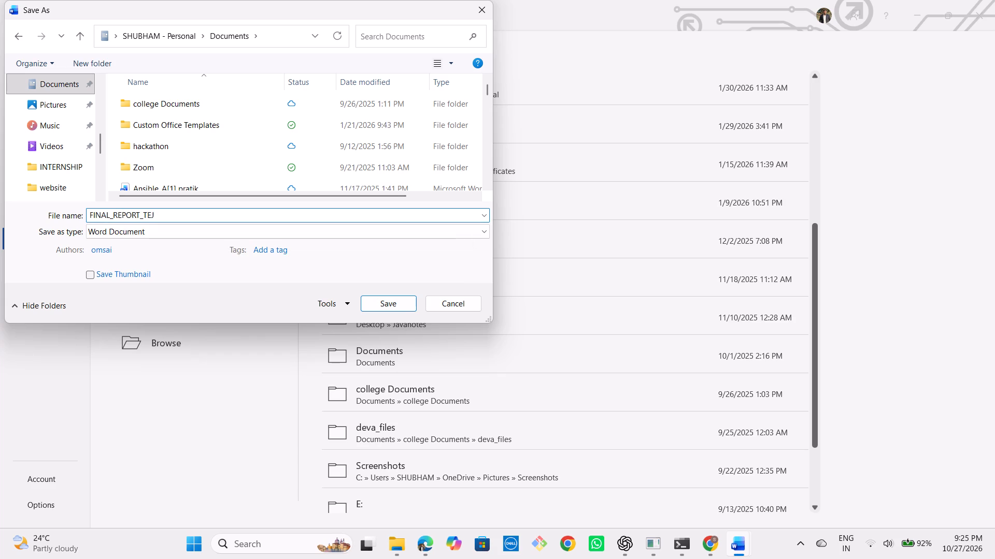